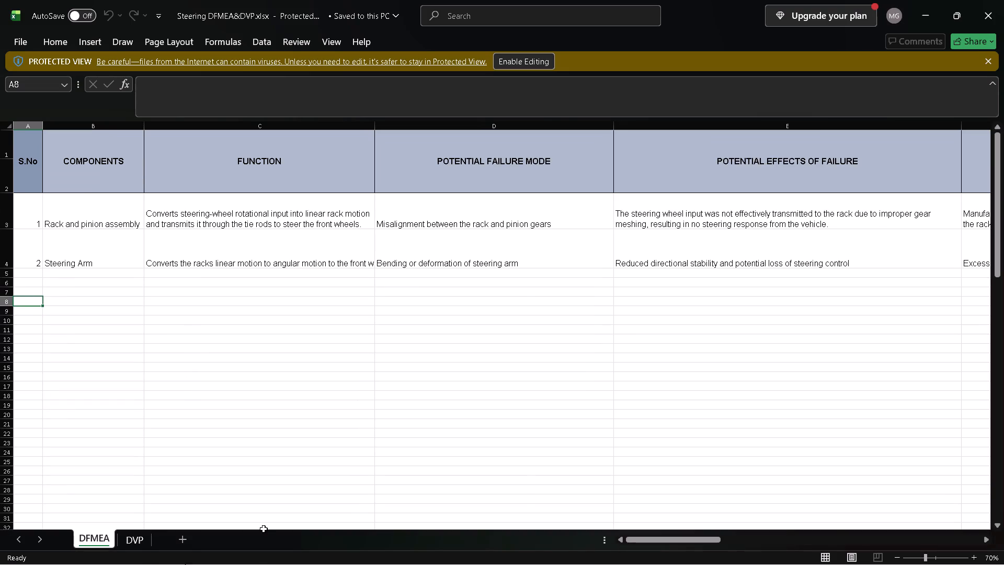
# Check the DVP sheet, return to the DFMEA sheet and enable editing of the protected workbook.
pyautogui.click(142, 536)
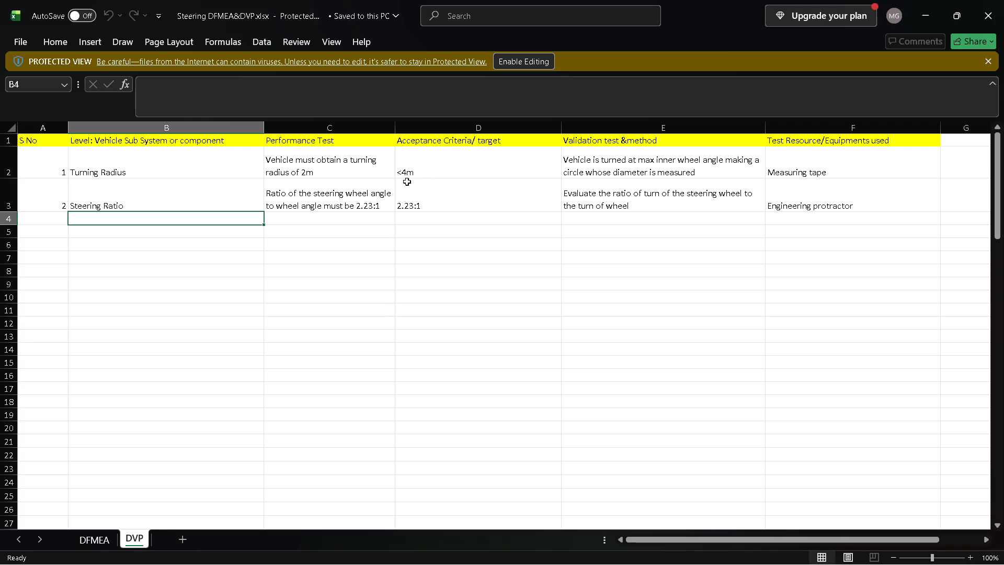
pyautogui.click(97, 545)
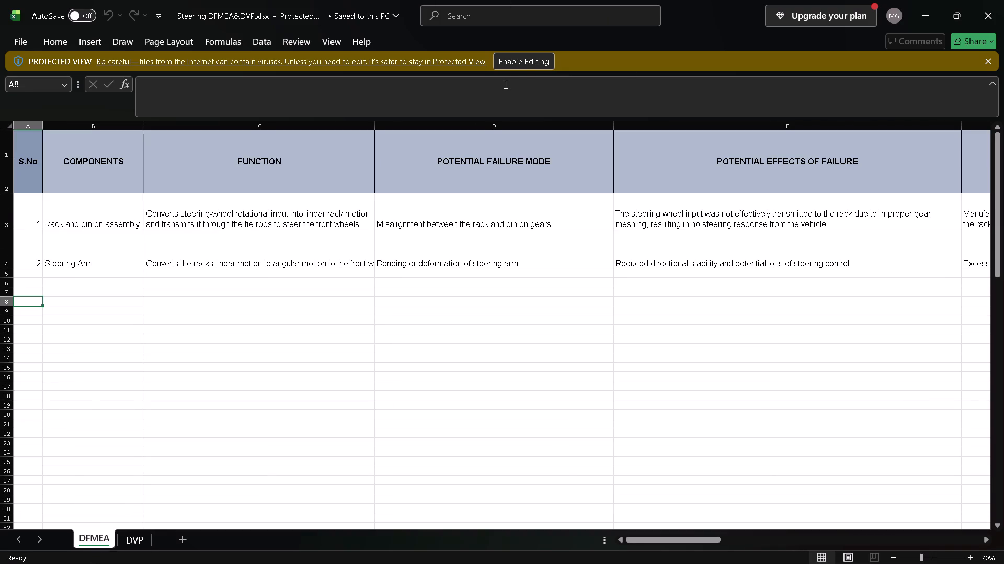
pyautogui.click(521, 66)
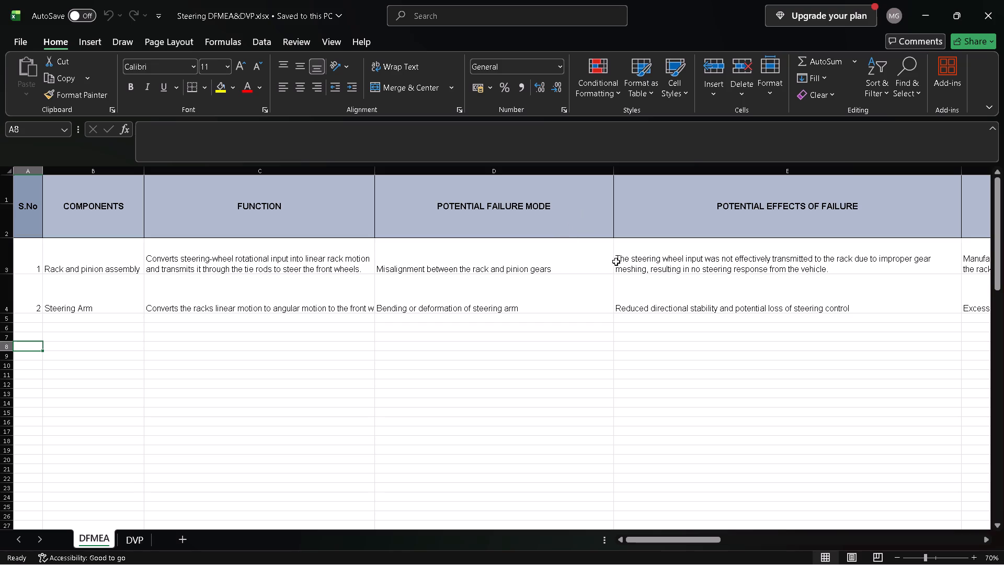
# Review the rack and pinion assembly's DFMEA entries, from the failure effects through the action results and back to the serial number.
pyautogui.click(686, 261)
pyautogui.press('Right')
pyautogui.press('Right')
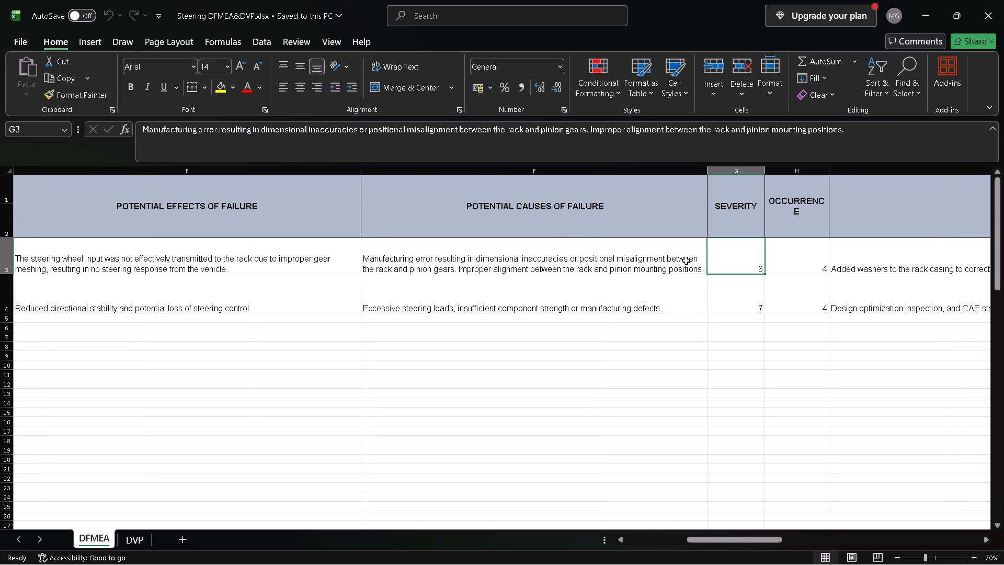
pyautogui.press('Right')
pyautogui.press('Right')
pyautogui.press('Right')
pyautogui.press('Right')
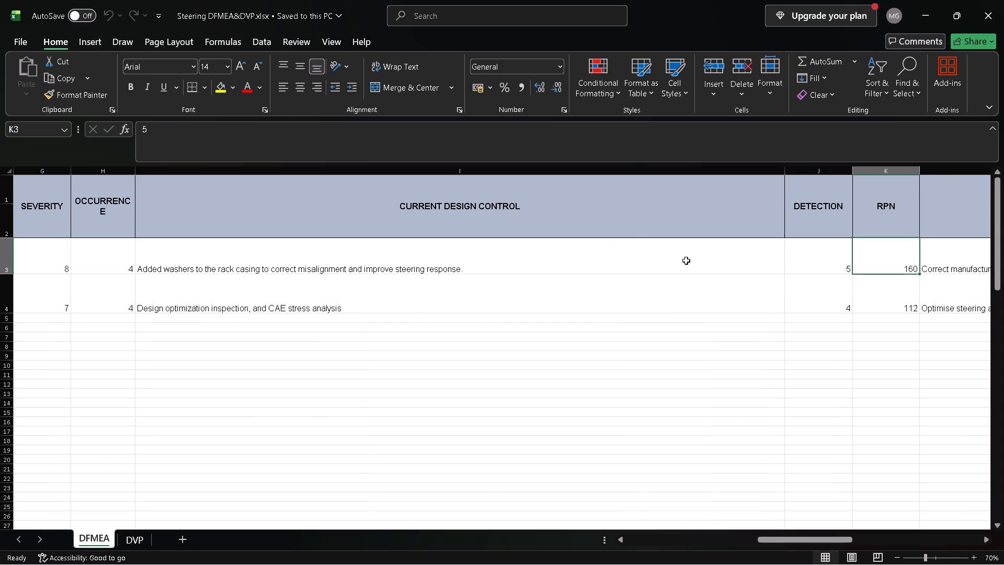
pyautogui.press('Right')
pyautogui.press('Right')
pyautogui.press('Right')
pyautogui.press('Right')
pyautogui.press('Left')
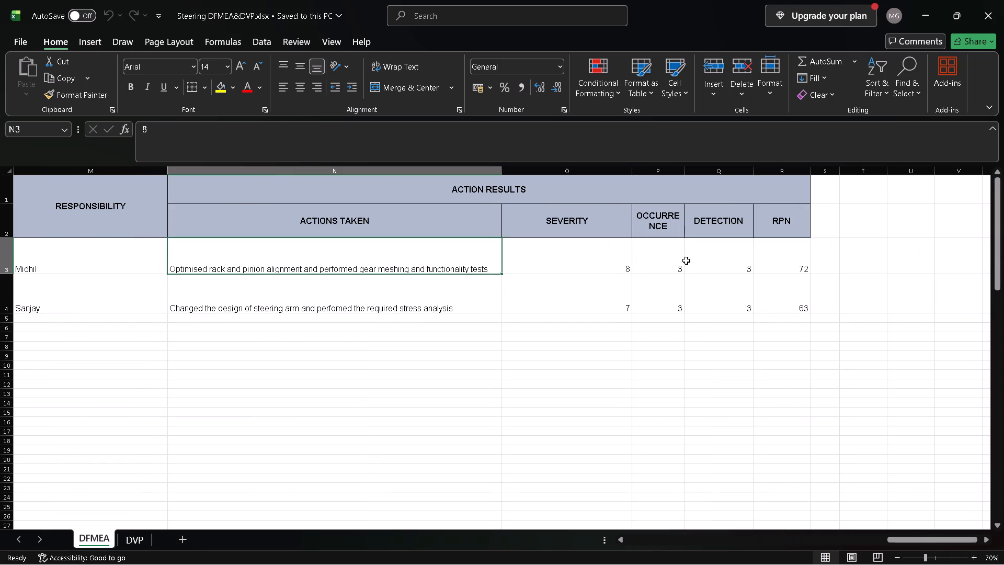
pyautogui.press('Left')
pyautogui.press('Left')
pyautogui.press('Left')
pyautogui.press('Left')
pyautogui.press('Left')
pyautogui.press('Left')
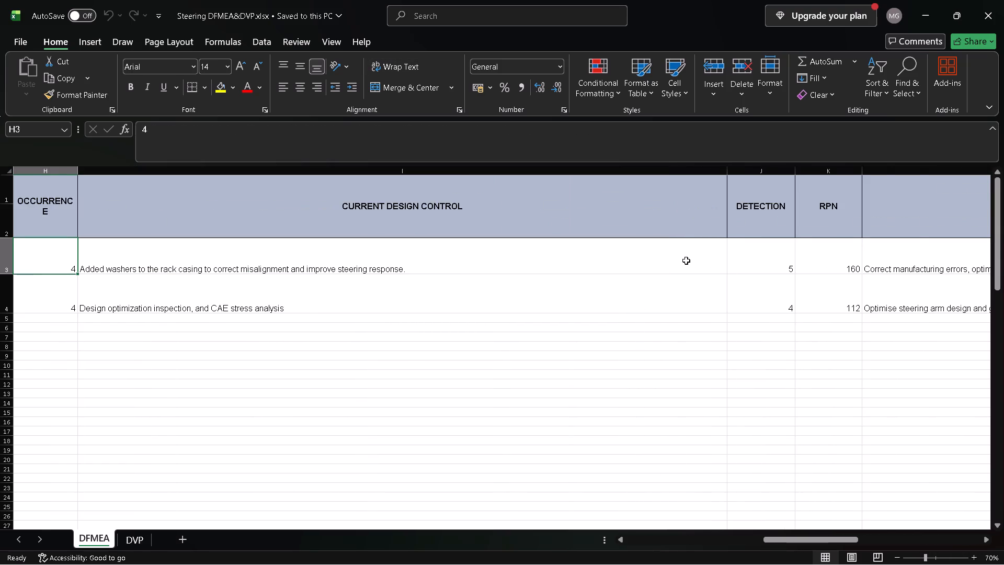
pyautogui.press('Left')
pyautogui.press('Left')
pyautogui.press('Left')
pyautogui.press('Left')
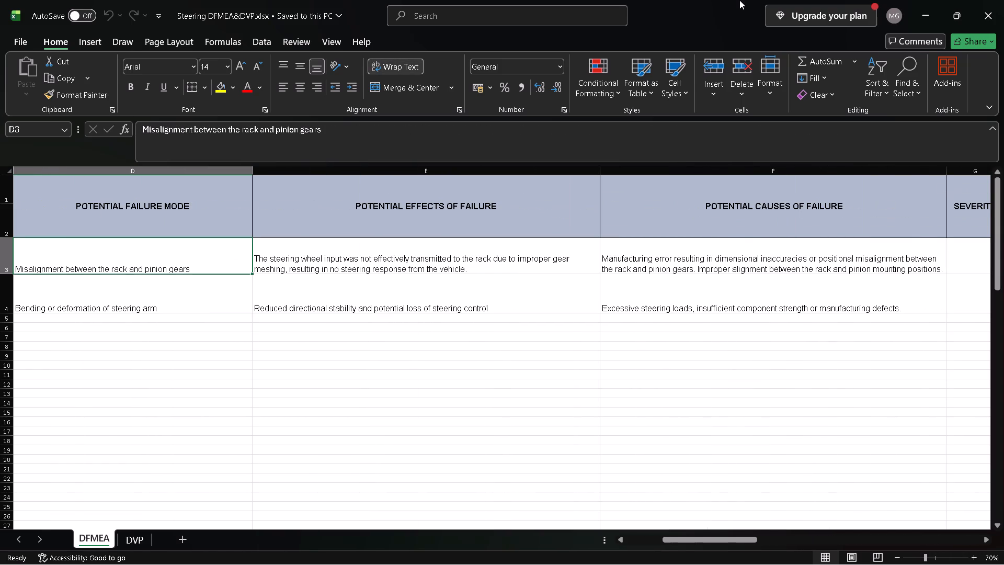
pyautogui.press('Left')
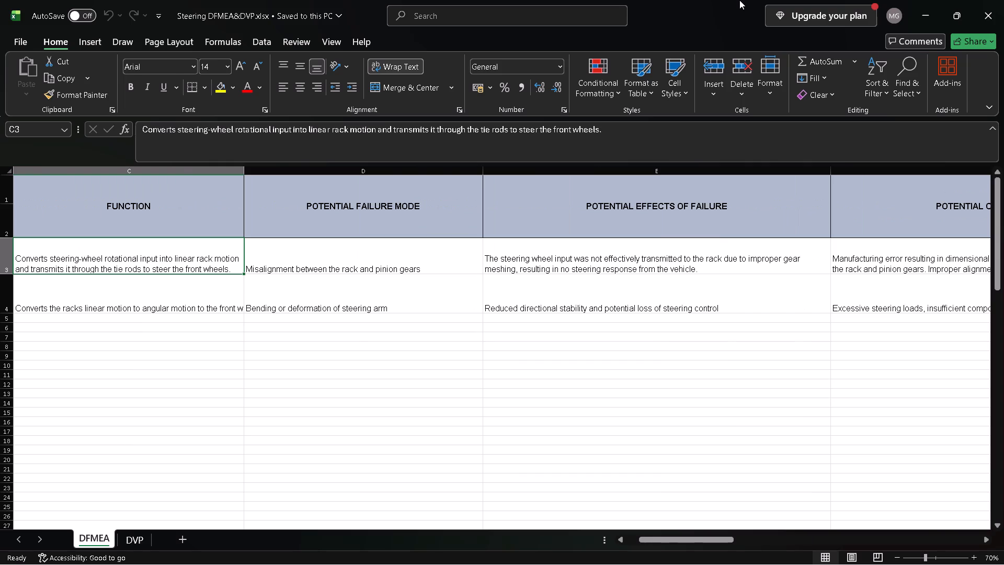
pyautogui.press('Left')
pyautogui.press('Left')
# Replace the rack and pinion assembly's potential effects of failure in E3 with "No steering response from the vehicle".
pyautogui.press('Right')
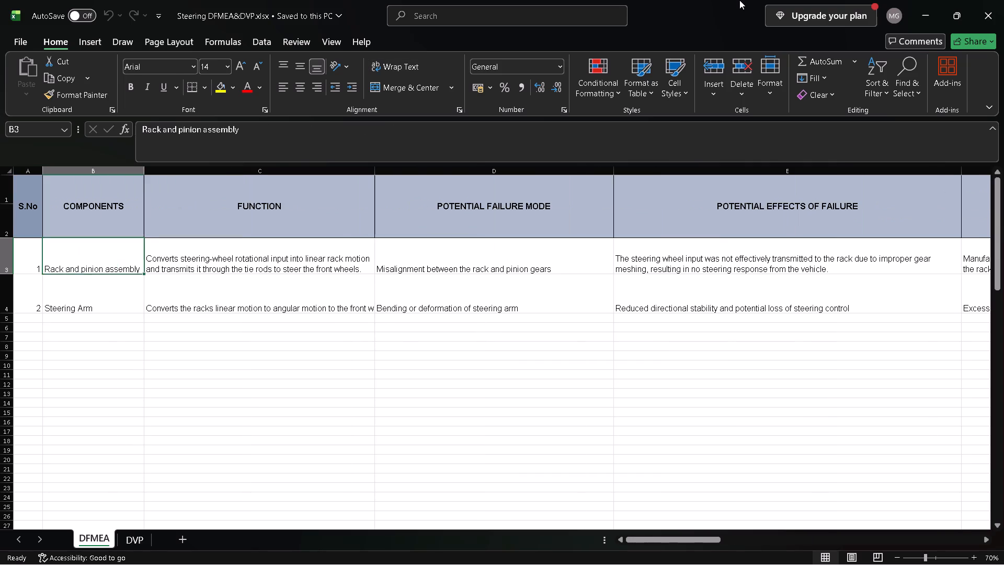
pyautogui.press('Right')
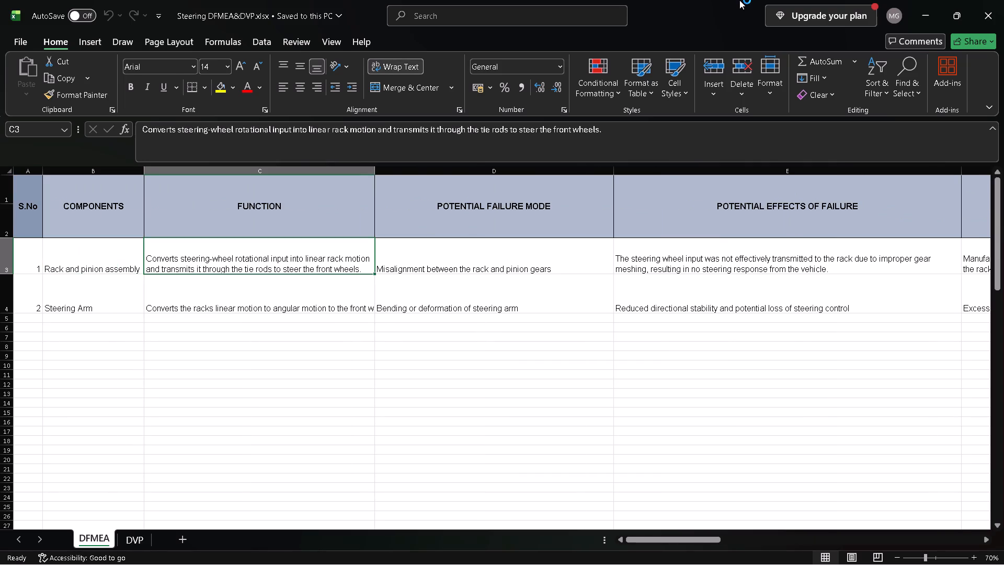
pyautogui.press('Right')
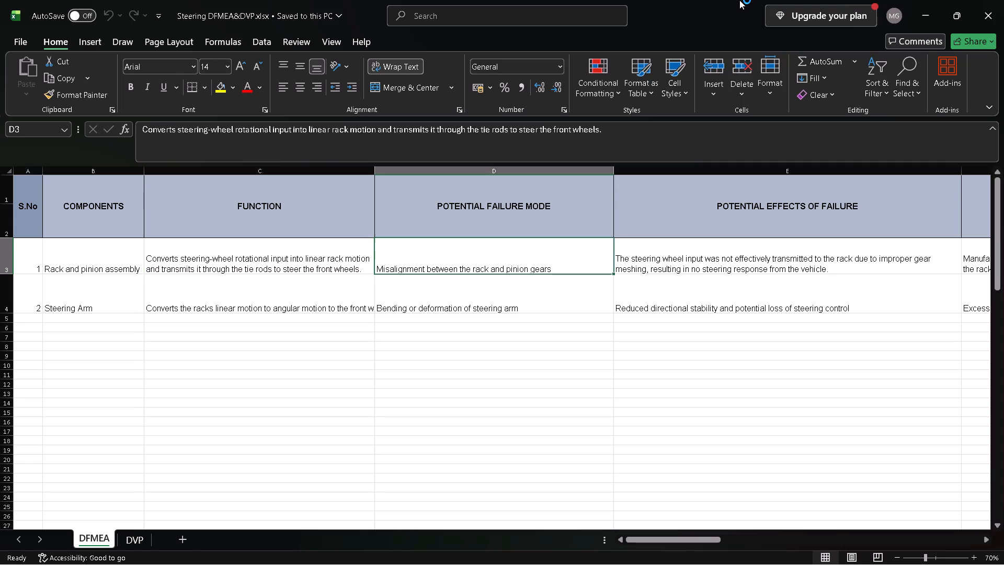
pyautogui.press('Right')
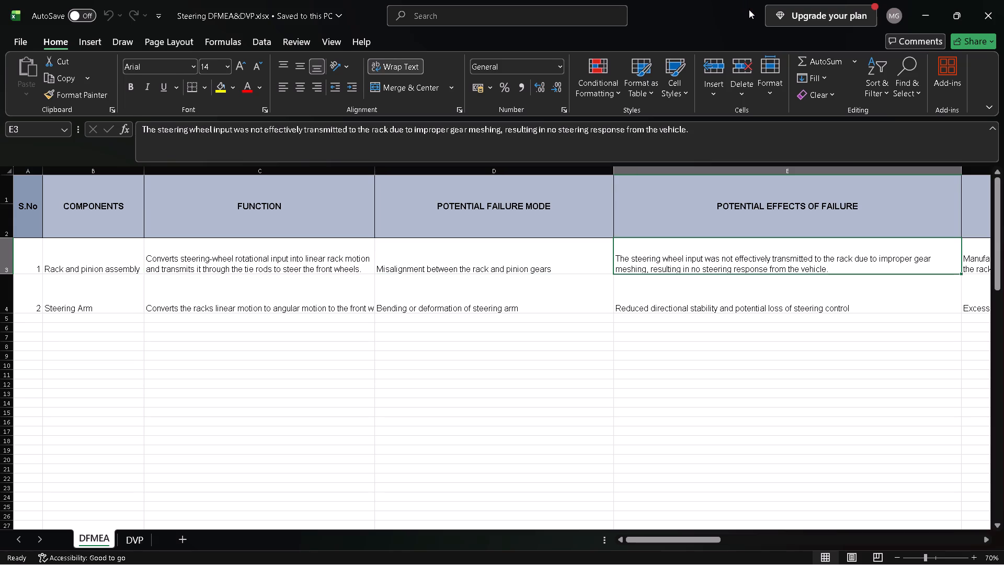
pyautogui.click(853, 273)
pyautogui.moveTo(853, 273); pyautogui.dragTo(848, 266)
pyautogui.tripleClick(848, 266)
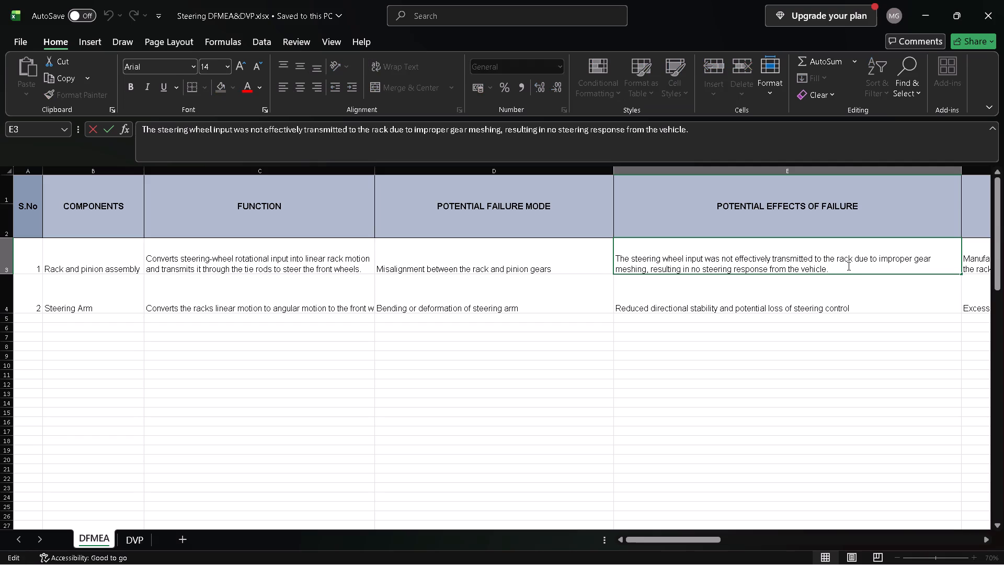
pyautogui.tripleClick(848, 266)
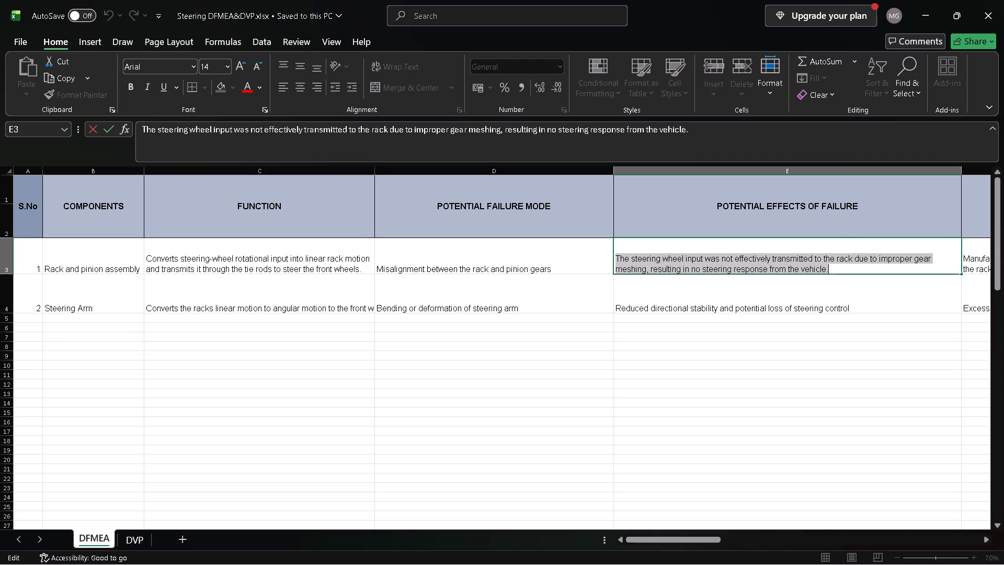
pyautogui.hotkey('shift', 'n')
pyautogui.write('o steering response')
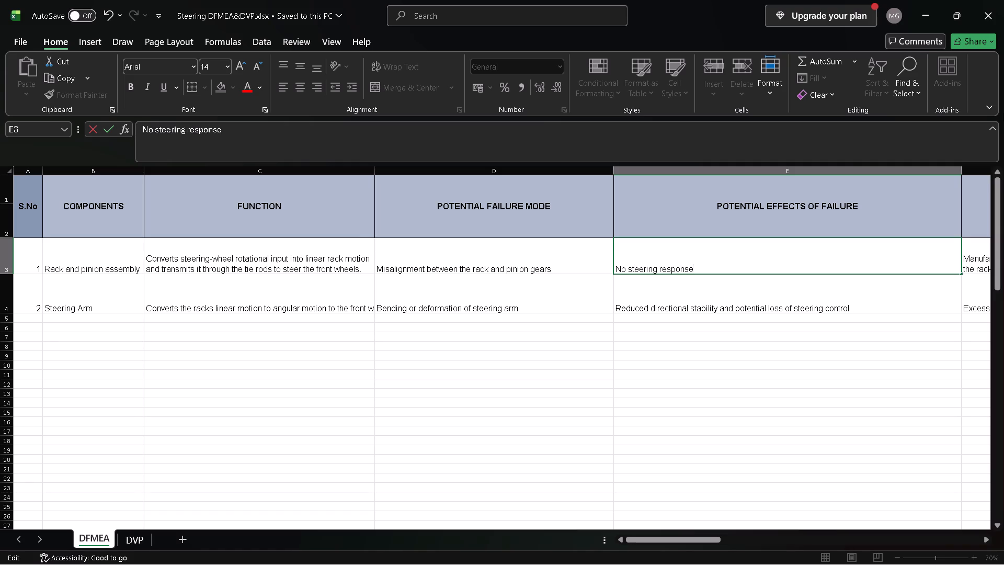
pyautogui.press('space')
pyautogui.write('from the')
pyautogui.press('space')
pyautogui.write('vech')
pyautogui.press('i')
pyautogui.press('BackSpace')
pyautogui.press('BackSpace')
pyautogui.press('BackSpace')
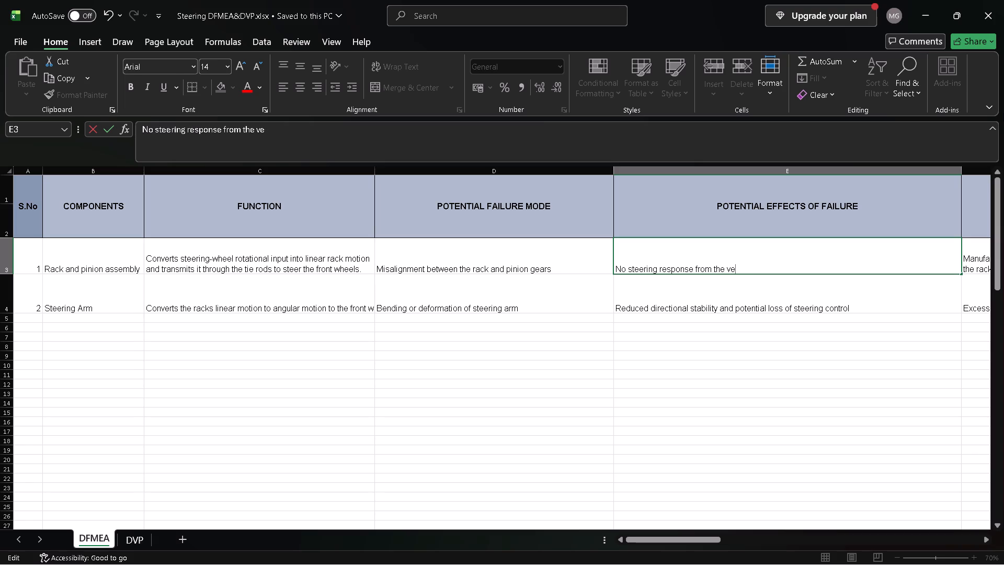
pyautogui.write('hcile')
pyautogui.press('BackSpace')
pyautogui.press('BackSpace')
pyautogui.press('BackSpace')
pyautogui.press('BackSpace')
pyautogui.press('i')
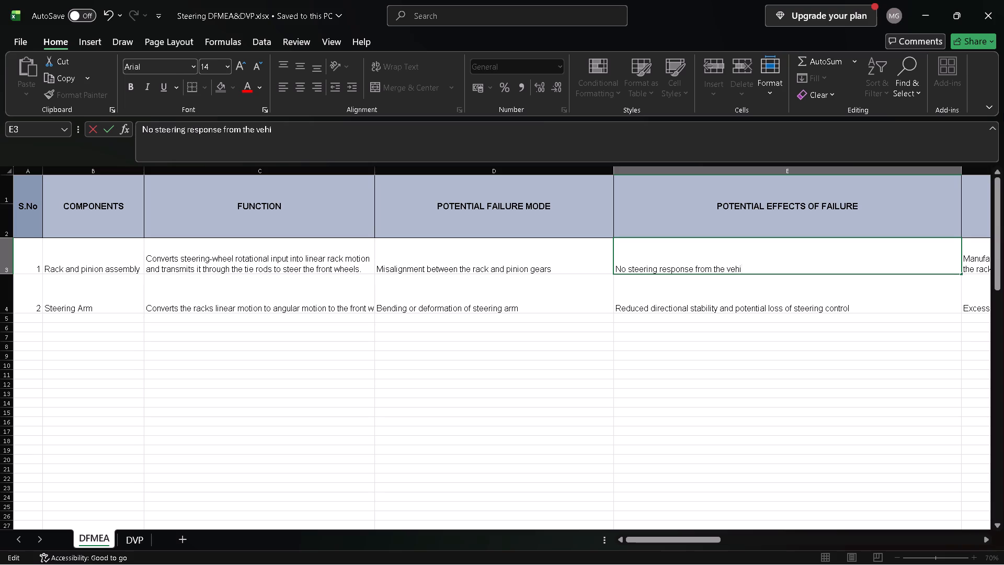
pyautogui.write('cle')
pyautogui.press('Return')
# Replace the rack and pinion assembly's potential causes of failure in F3 with "Improper allowances during mounting".
pyautogui.press('Up')
pyautogui.press('Right')
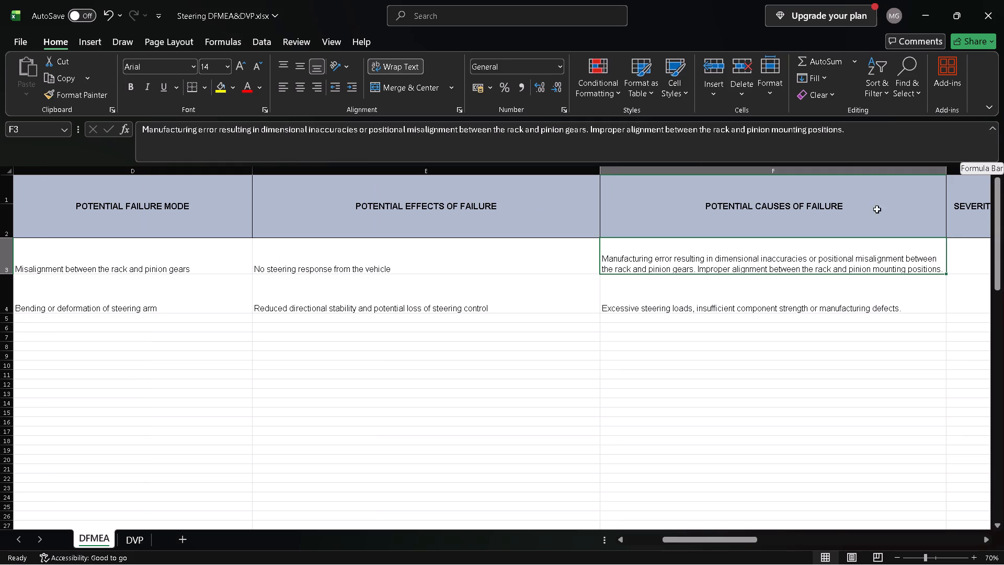
pyautogui.doubleClick(866, 260)
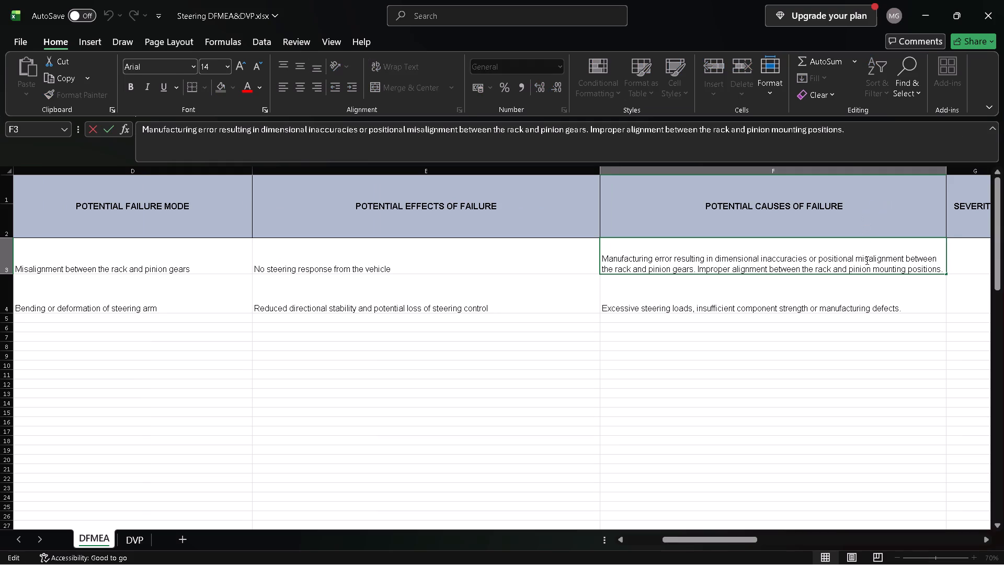
pyautogui.doubleClick(866, 260)
pyautogui.tripleClick(915, 266)
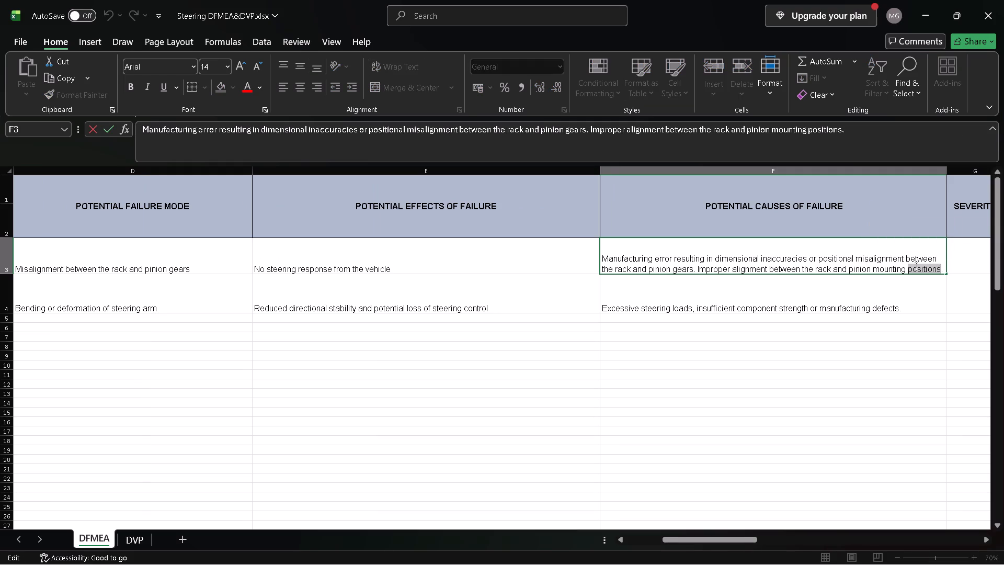
pyautogui.click(915, 266)
pyautogui.tripleClick(915, 266)
pyautogui.click(915, 266)
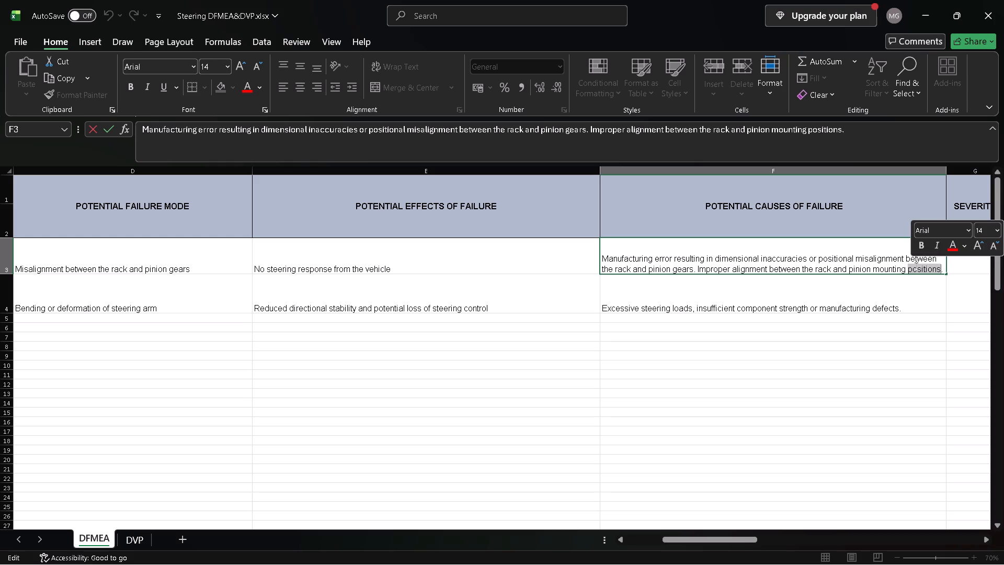
pyautogui.tripleClick(915, 266)
pyautogui.press('BackSpace')
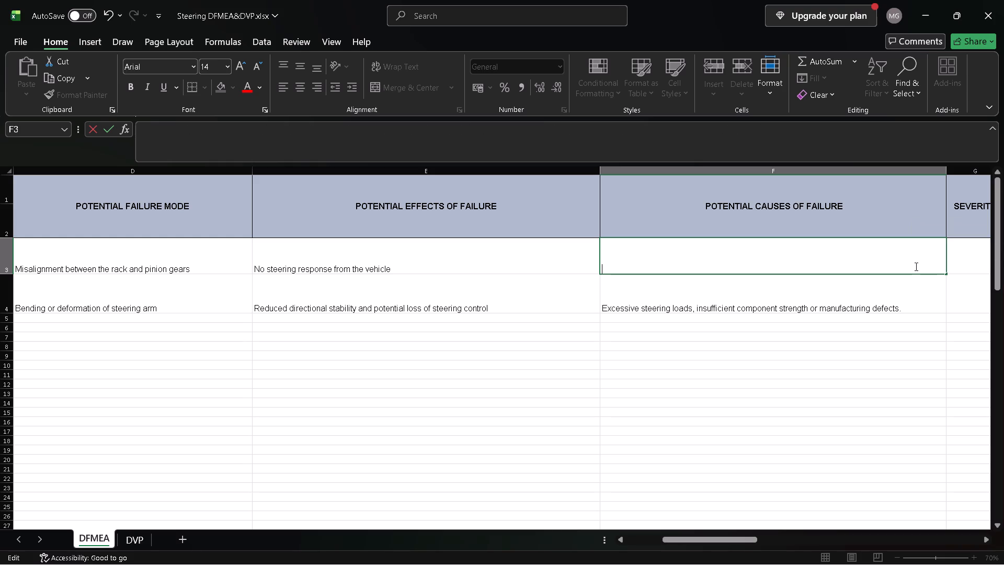
pyautogui.hotkey('shift', 'i')
pyautogui.press('m')
pyautogui.write('proper')
pyautogui.press('space')
pyautogui.write('allowances')
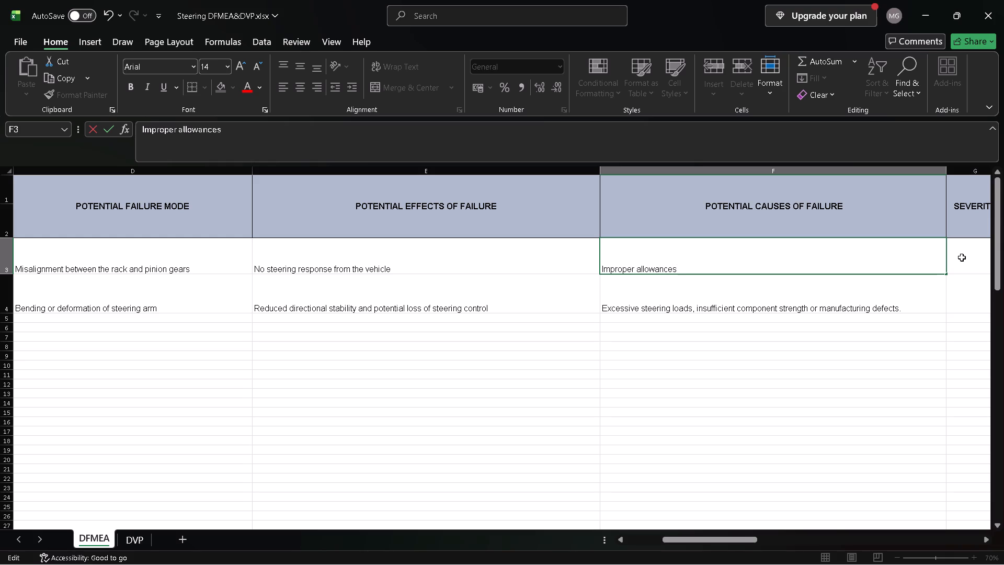
pyautogui.press('space')
pyautogui.write('during')
pyautogui.press('space')
pyautogui.write('mounting')
pyautogui.press('Return')
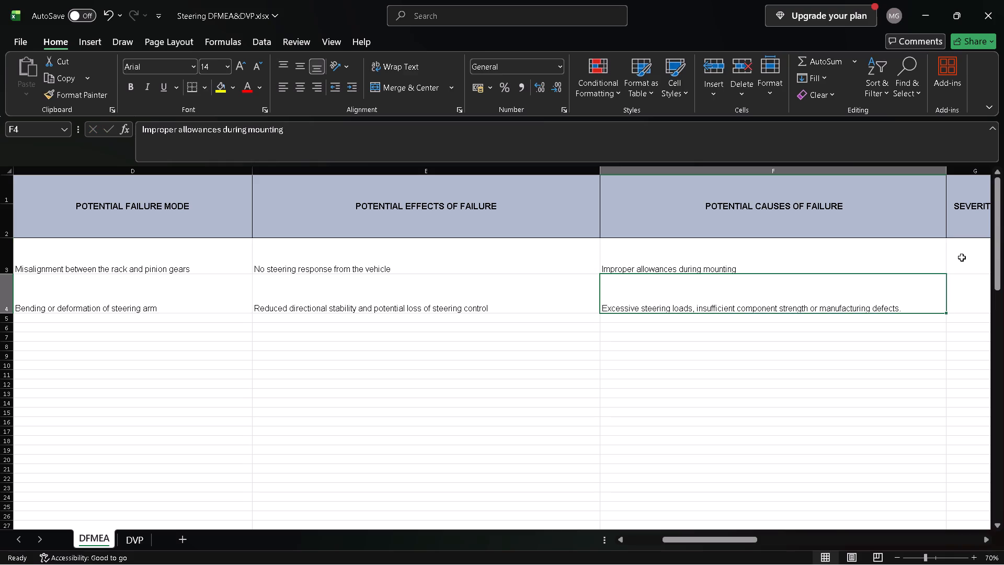
# Shorten the rack and pinion assembly's current design control in I3 to "Added washers to correct rack alignment".
pyautogui.press('Up')
pyautogui.press('Right')
pyautogui.press('Right')
pyautogui.press('Right')
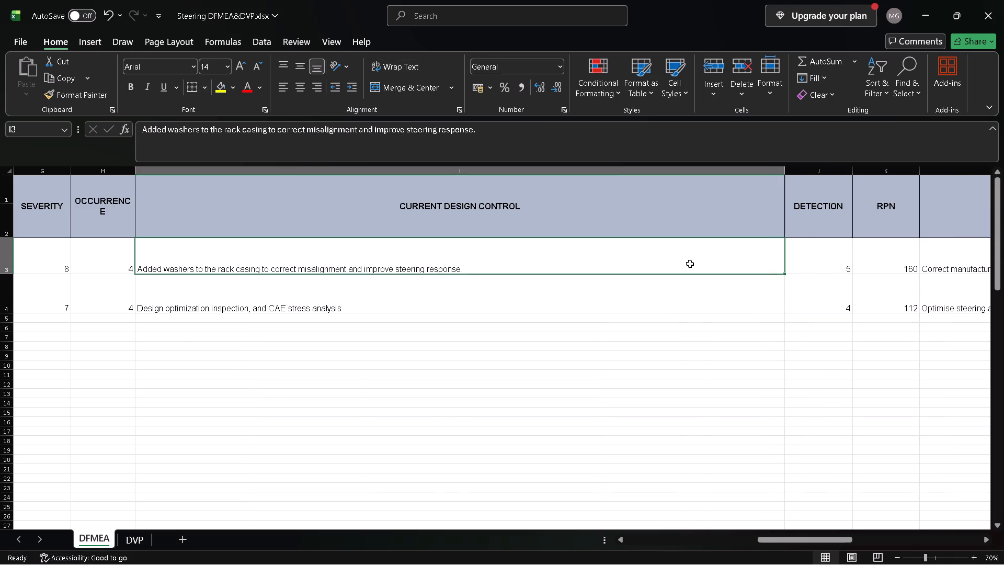
pyautogui.click(510, 261)
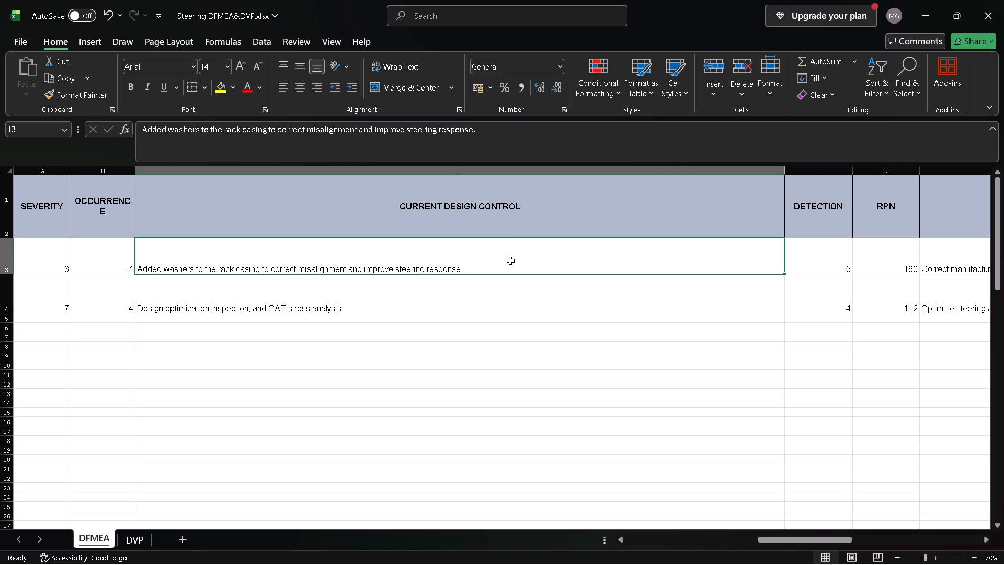
pyautogui.click(510, 261)
pyautogui.doubleClick(498, 267)
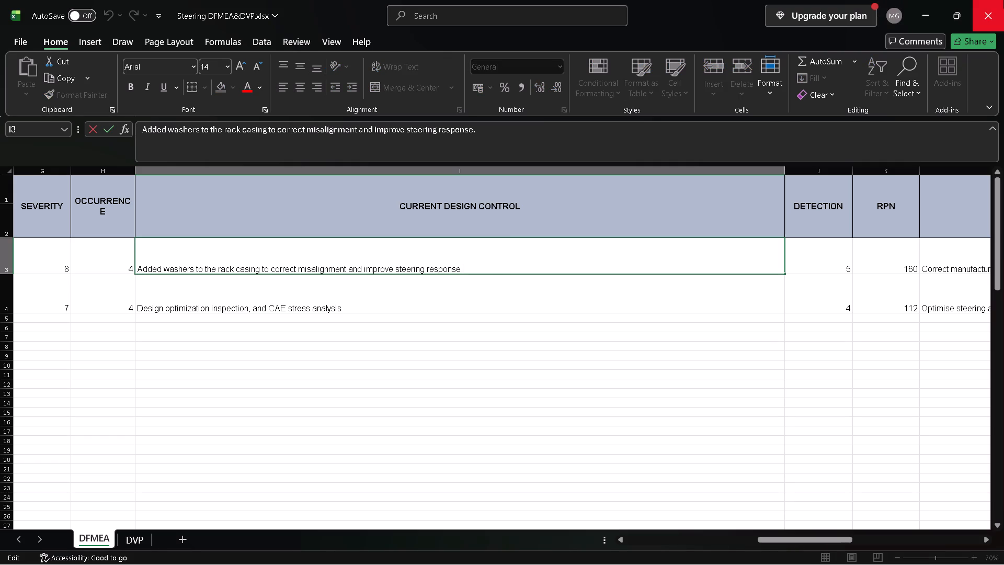
pyautogui.press('BackSpace')
pyautogui.press('BackSpace')
pyautogui.press('BackSpace')
pyautogui.press('BackSpace')
pyautogui.press('BackSpace')
pyautogui.press('BackSpace')
pyautogui.press('BackSpace')
pyautogui.press('BackSpace')
pyautogui.press('BackSpace')
pyautogui.press('BackSpace')
pyautogui.press('BackSpace')
pyautogui.press('BackSpace')
pyautogui.press('BackSpace')
pyautogui.press('BackSpace')
pyautogui.press('BackSpace')
pyautogui.press('BackSpace')
pyautogui.press('BackSpace')
pyautogui.press('BackSpace')
pyautogui.press('BackSpace')
pyautogui.press('BackSpace')
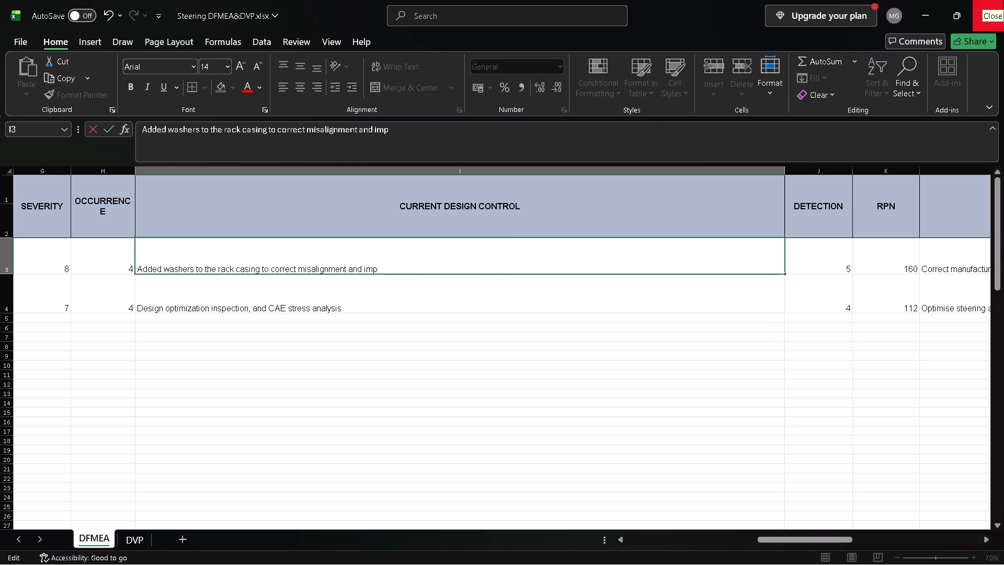
pyautogui.press('BackSpace')
pyautogui.press('BackSpace')
pyautogui.press('BackSpace')
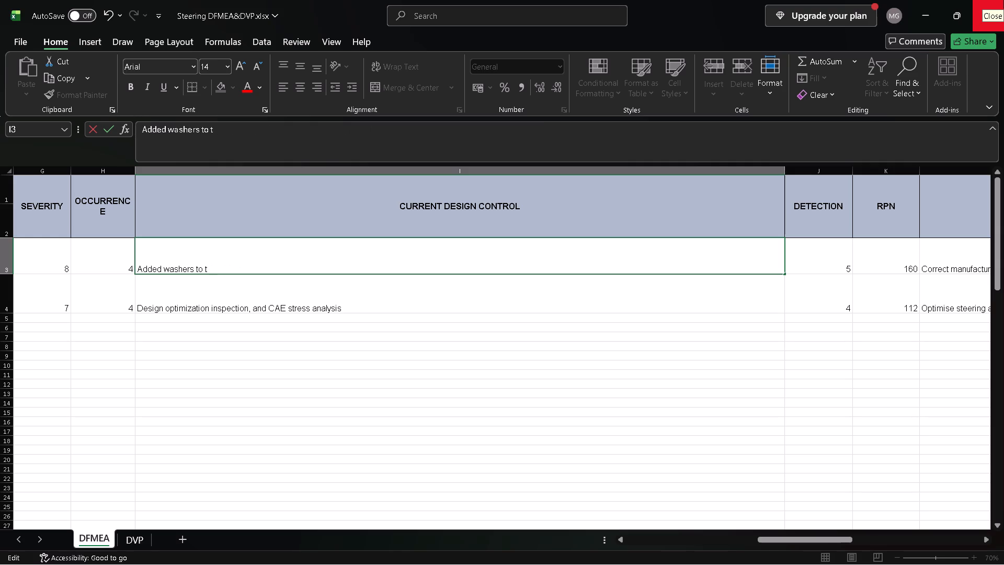
pyautogui.press('BackSpace')
pyautogui.write('correct')
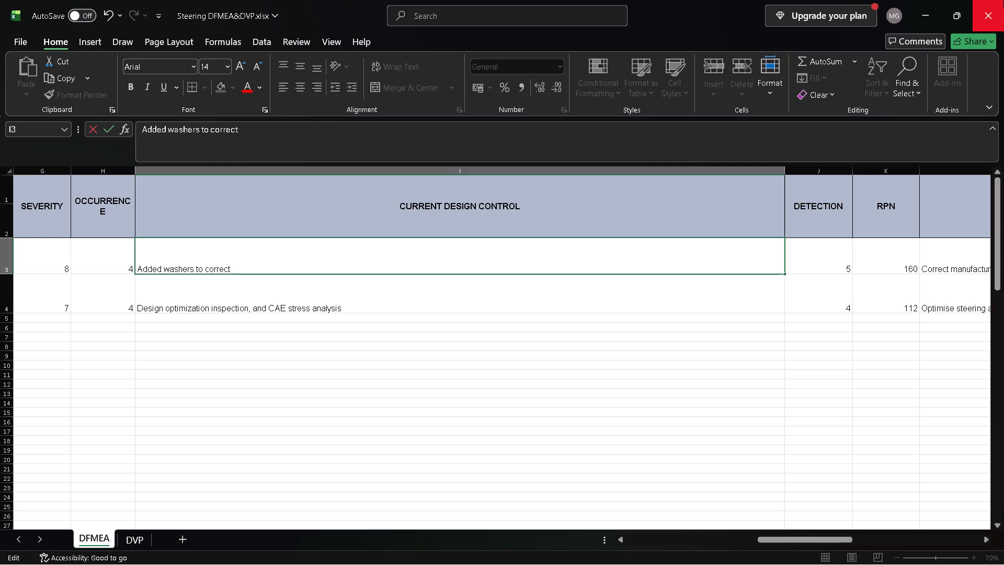
pyautogui.press('space')
pyautogui.write('rack ali')
pyautogui.write('gn')
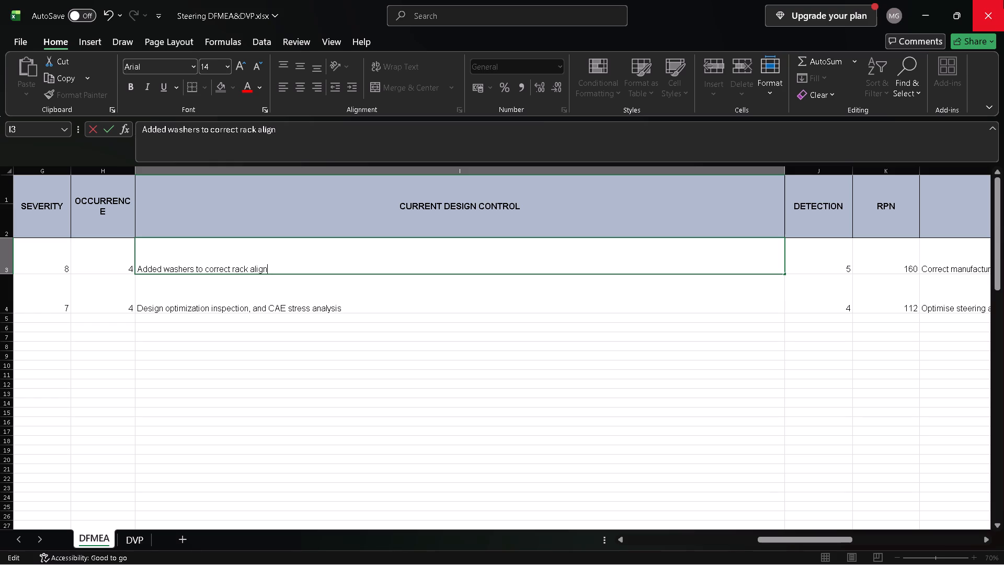
pyautogui.write('ment')
pyautogui.press('Right')
pyautogui.press('Right')
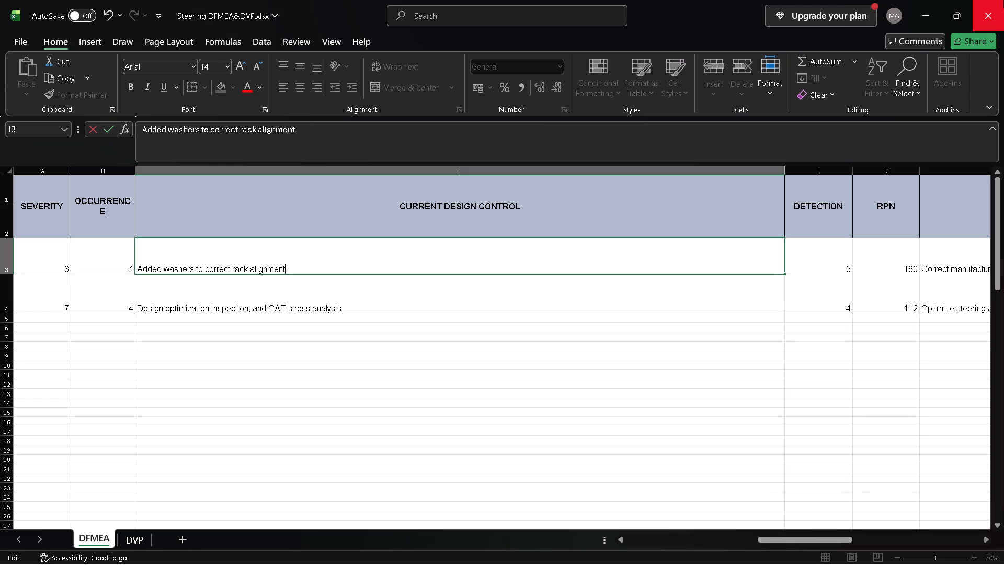
pyautogui.press('Return')
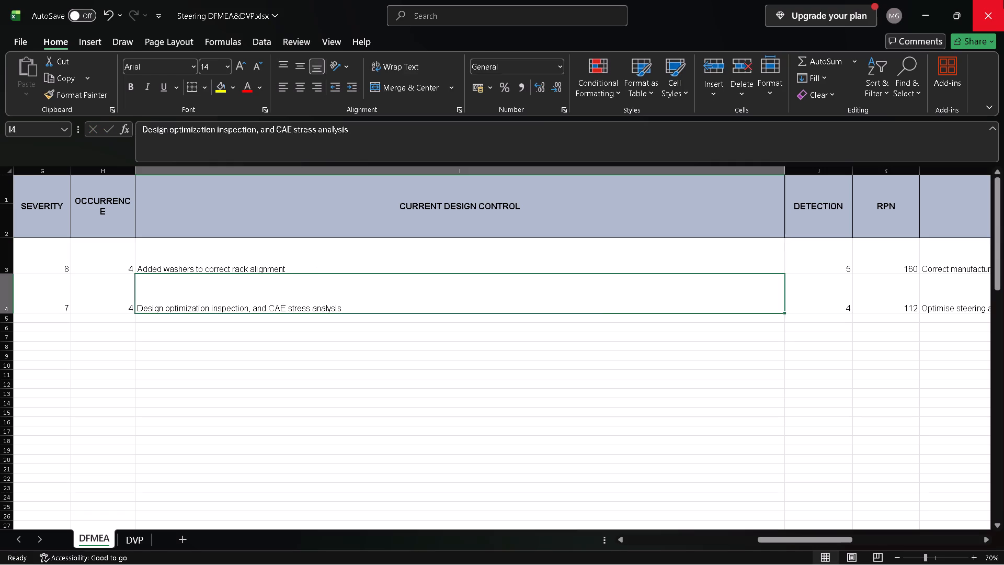
# Replace the rack and pinion assembly's recommended action in L3 with "Optimize rack and pinion alignment and meshing".
pyautogui.press('Up')
pyautogui.press('Right')
pyautogui.press('Right')
pyautogui.press('Right')
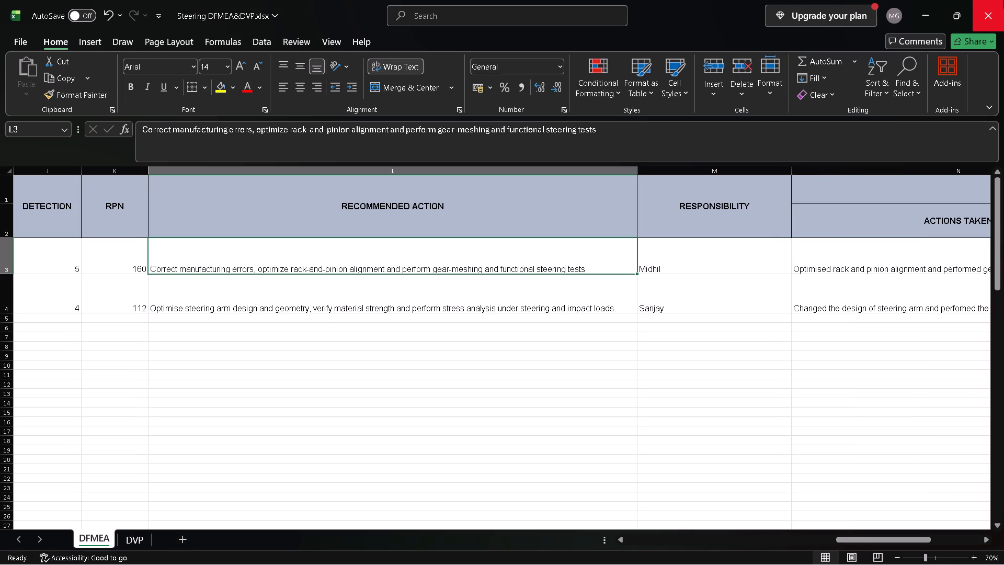
pyautogui.press('BackSpace')
pyautogui.press('BackSpace')
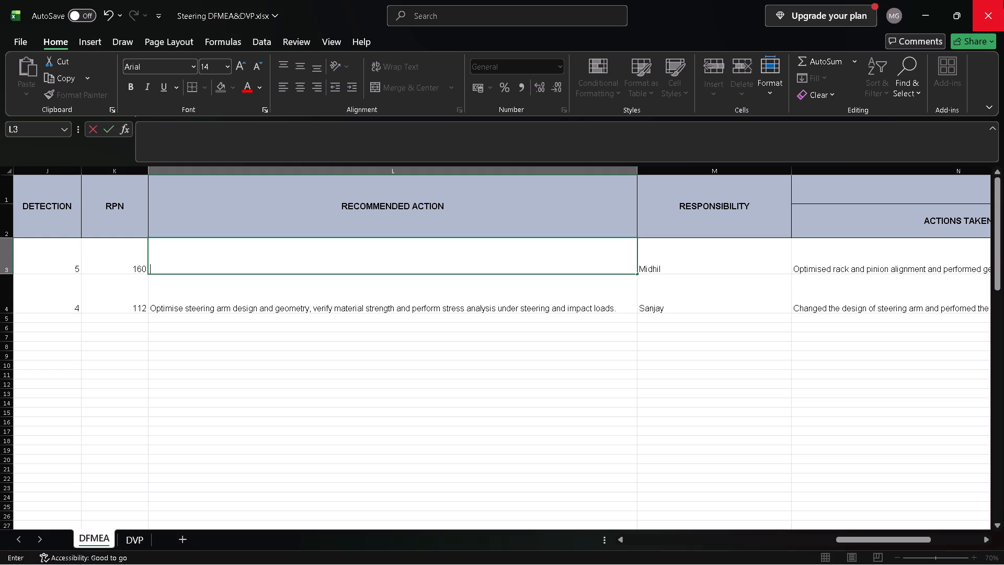
pyautogui.hotkey('shift', 'o')
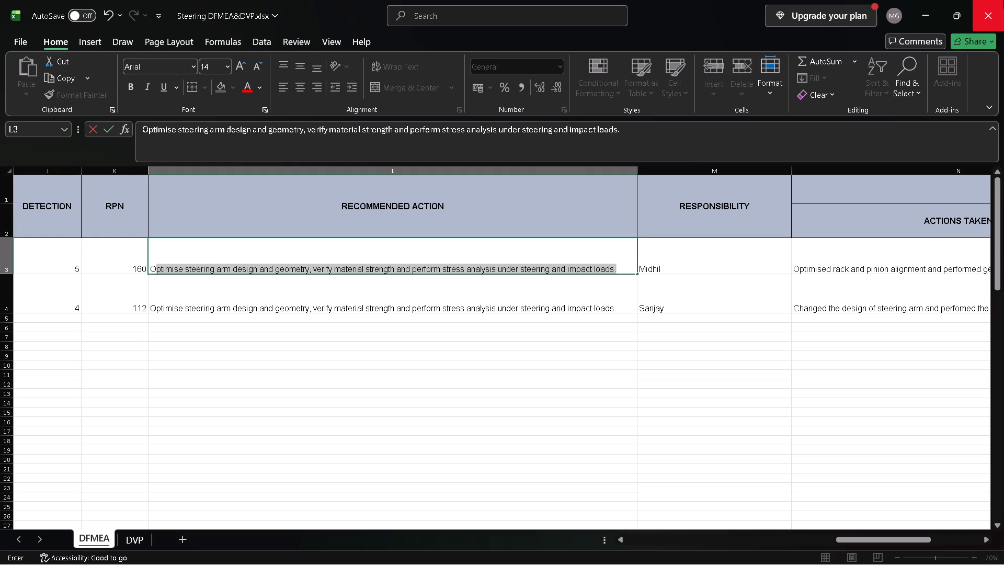
pyautogui.write('ptimi')
pyautogui.write('ze')
pyautogui.press('space')
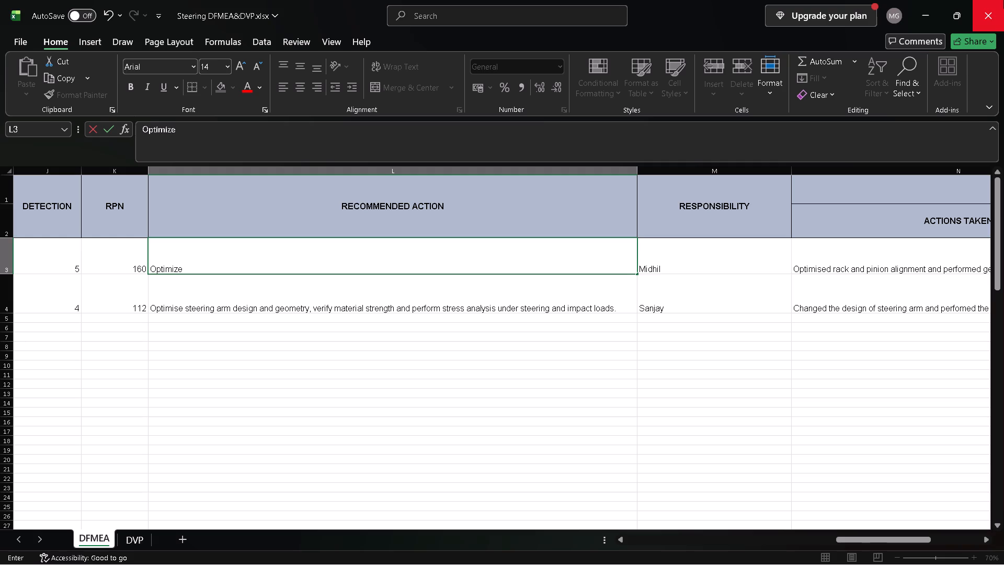
pyautogui.write('rack and')
pyautogui.press('space')
pyautogui.press('o')
pyautogui.press('BackSpace')
pyautogui.write('pinion')
pyautogui.press('space')
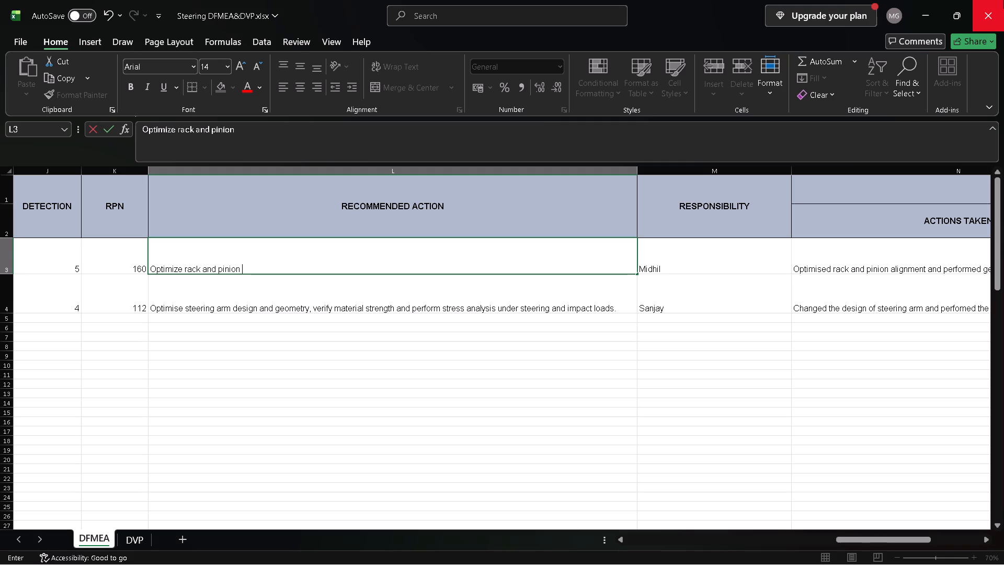
pyautogui.write('alignment')
pyautogui.press('space')
pyautogui.write('and meshing')
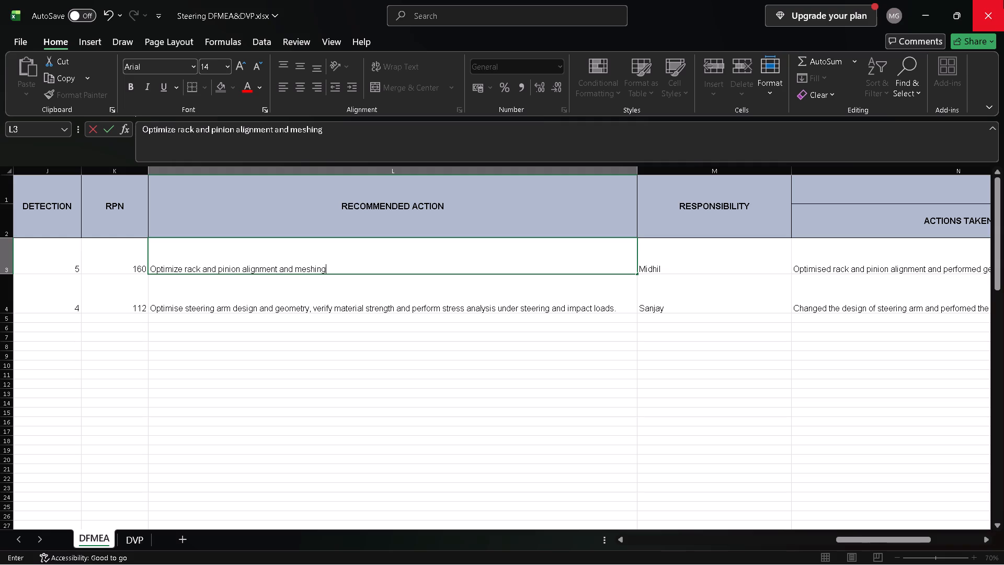
pyautogui.press('Return')
# Replace the rack and pinion assembly's actions taken in N3 with "Optimizedrack alignment and performed meshing tests".
pyautogui.press('Up')
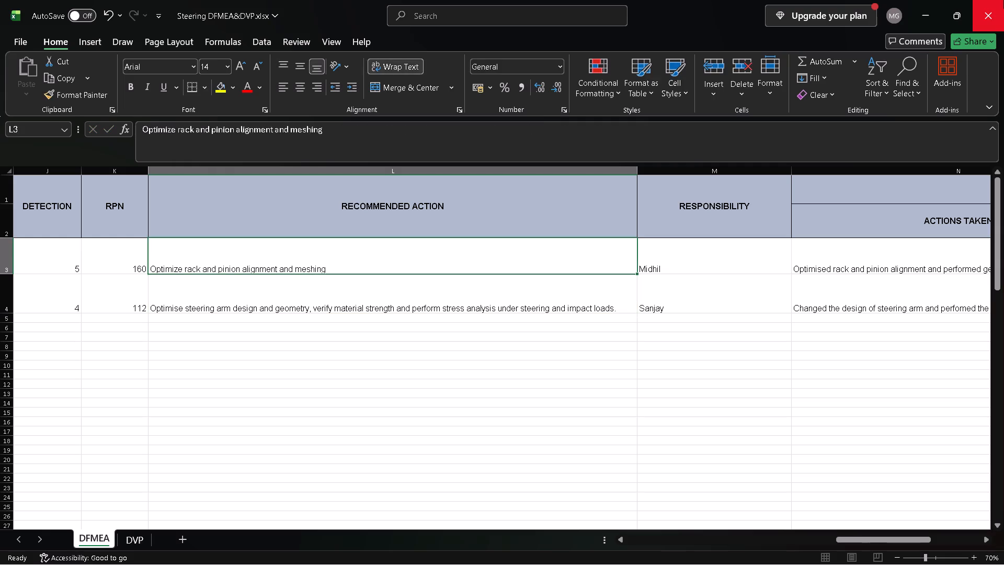
pyautogui.press('Right')
pyautogui.press('Right')
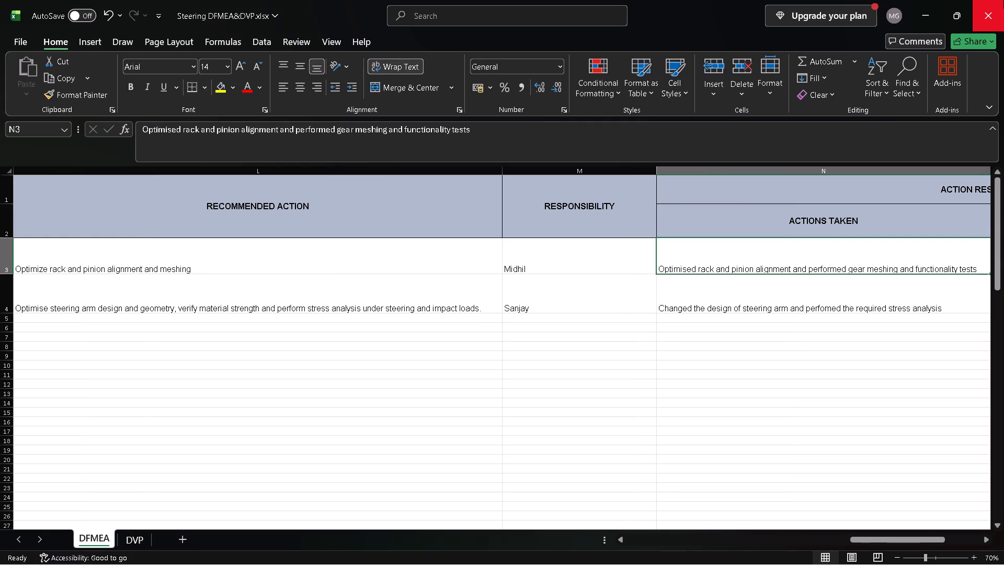
pyautogui.press('BackSpace')
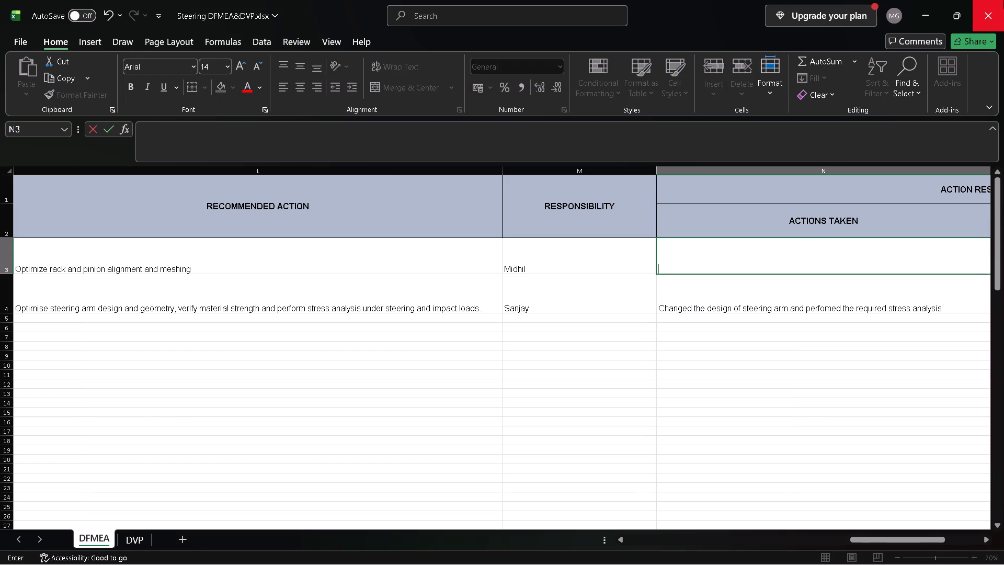
pyautogui.write('Op')
pyautogui.write('ti')
pyautogui.write('mizw')
pyautogui.press('BackSpace')
pyautogui.press('e')
pyautogui.press('d')
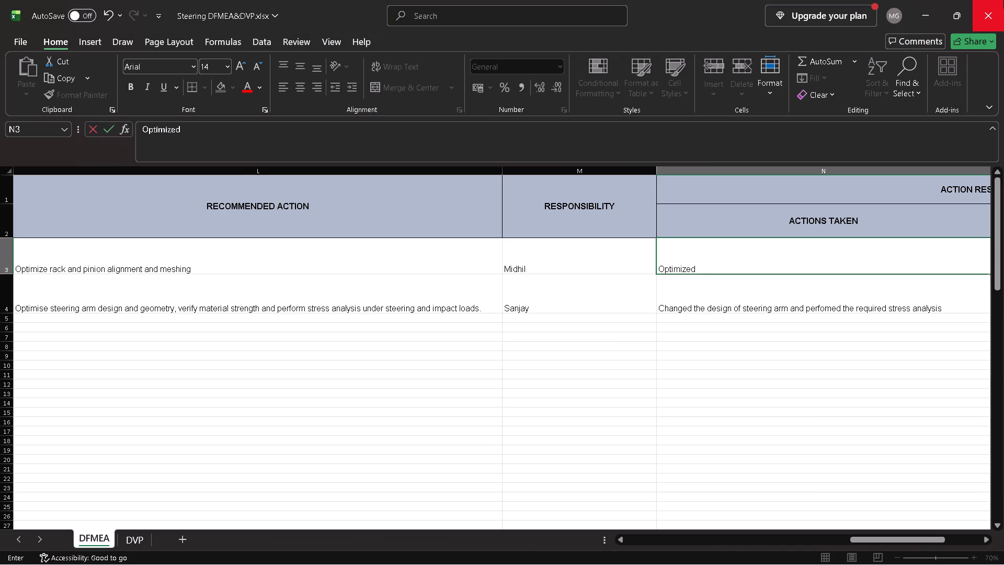
pyautogui.write('rack')
pyautogui.press('space')
pyautogui.write('alignment')
pyautogui.press('space')
pyautogui.write('and [')
pyautogui.press('BackSpace')
pyautogui.write('performed')
pyautogui.press('space')
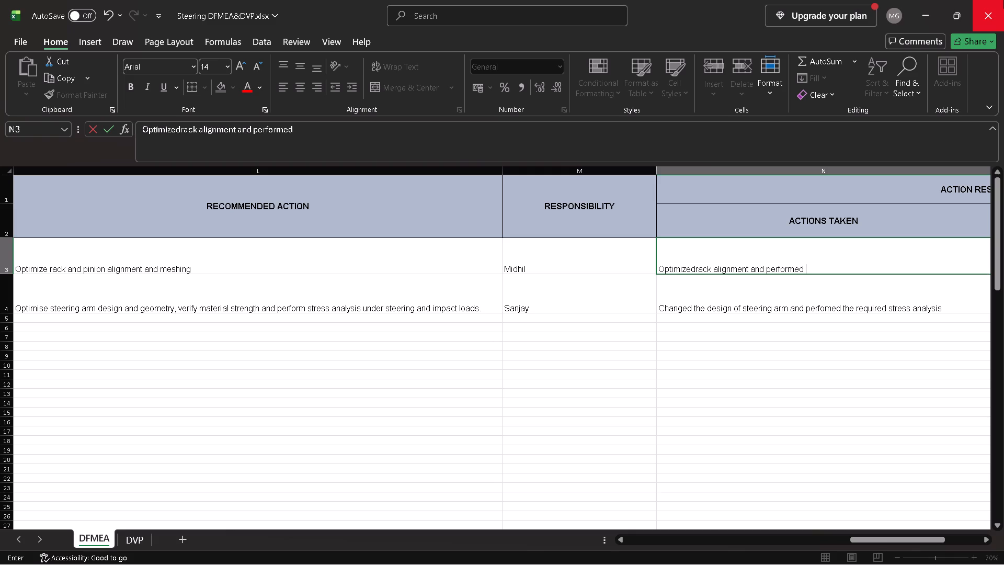
pyautogui.write('meshing')
pyautogui.press('space')
pyautogui.write('tests')
pyautogui.press('Return')
# Replace the steering arm's function in C4 with "Converts linear motion to angular motion".
pyautogui.press('Up')
pyautogui.press('Right')
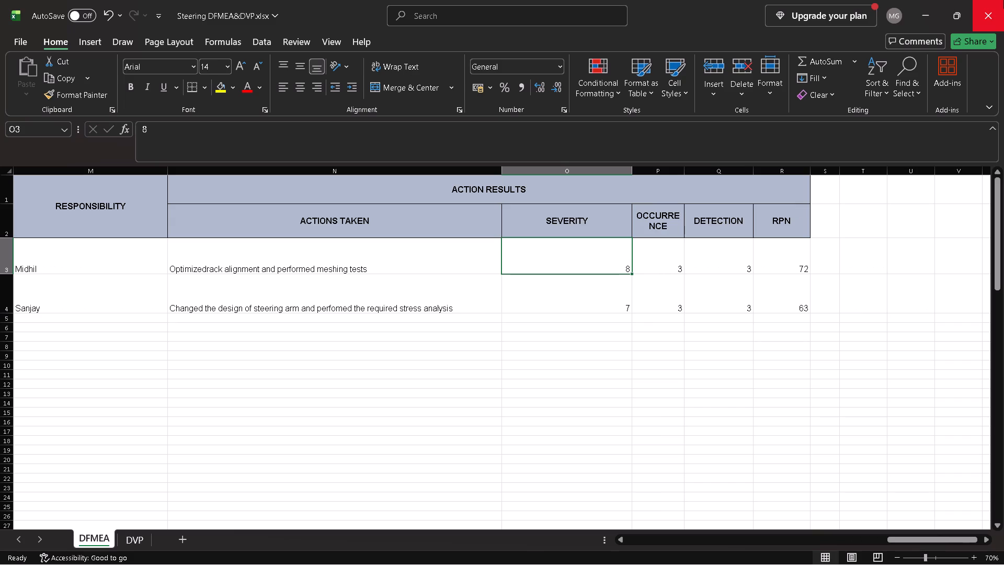
pyautogui.press('Down')
pyautogui.press('Left')
pyautogui.press('Left')
pyautogui.press('Left')
pyautogui.press('Left')
pyautogui.press('Left')
pyautogui.press('Left')
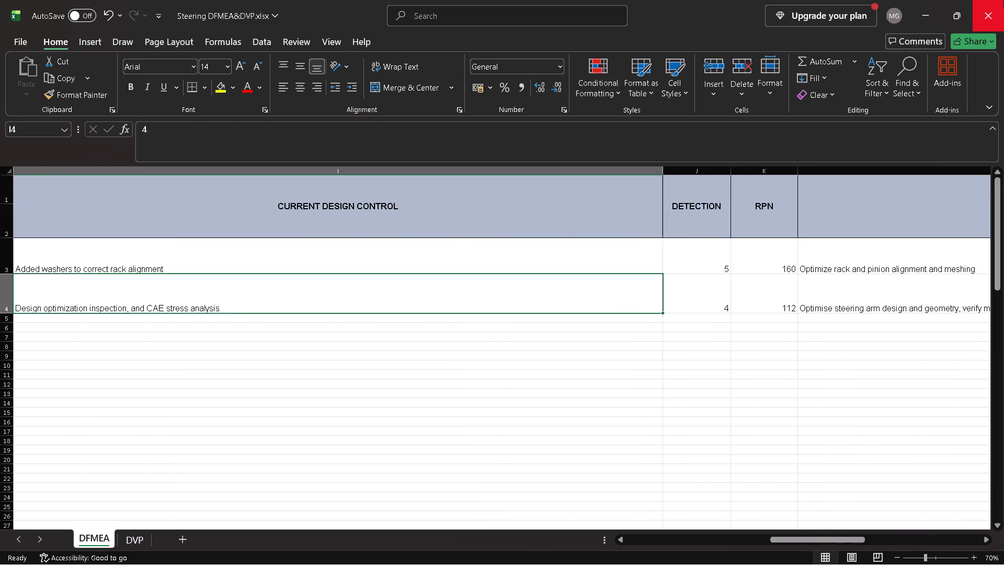
pyautogui.press('Left')
pyautogui.press('Left')
pyautogui.press('Left')
pyautogui.press('Left')
pyautogui.press('Left')
pyautogui.press('Left')
pyautogui.press('Left')
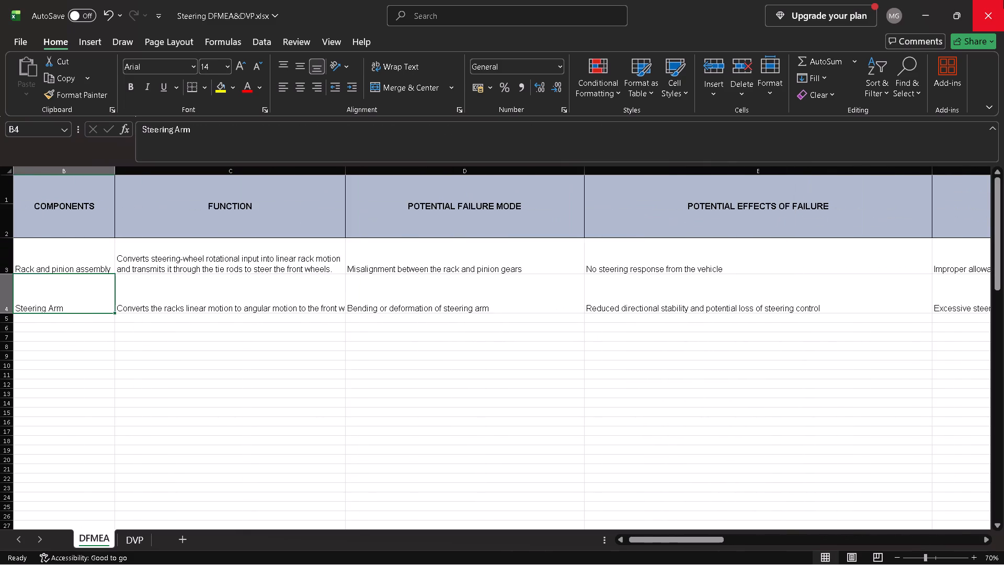
pyautogui.press('Left')
pyautogui.press('Right')
pyautogui.press('Right')
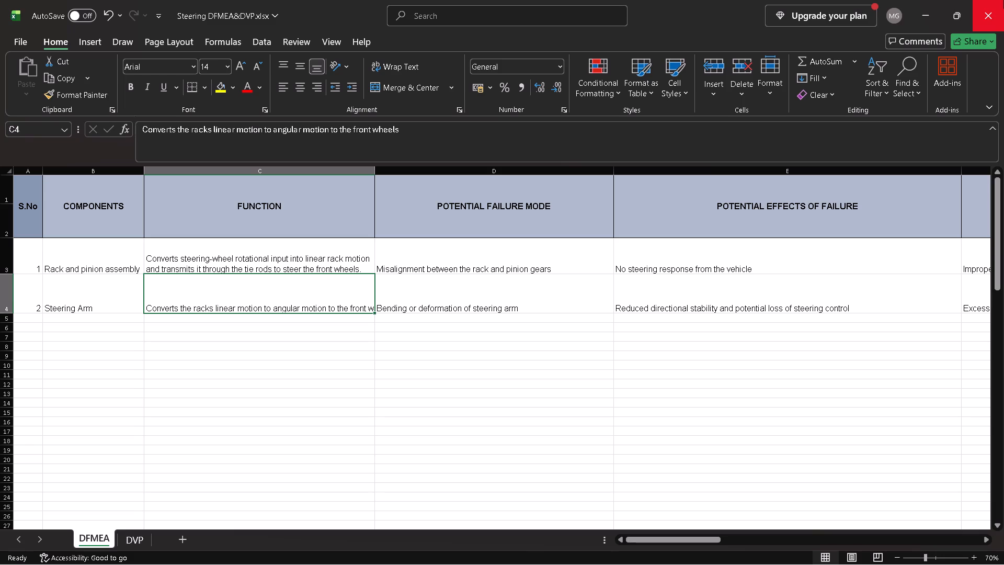
pyautogui.press('BackSpace')
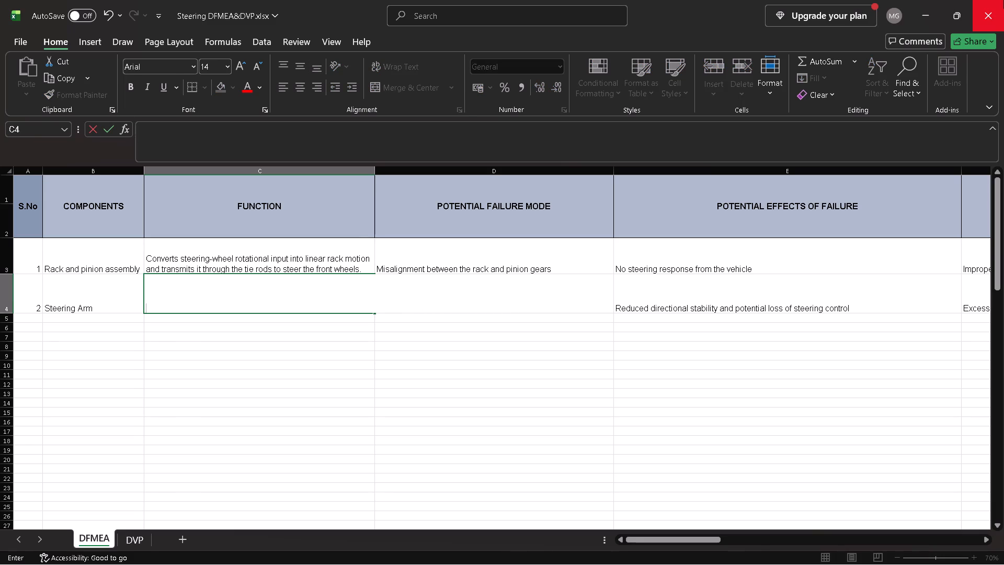
pyautogui.write('Co')
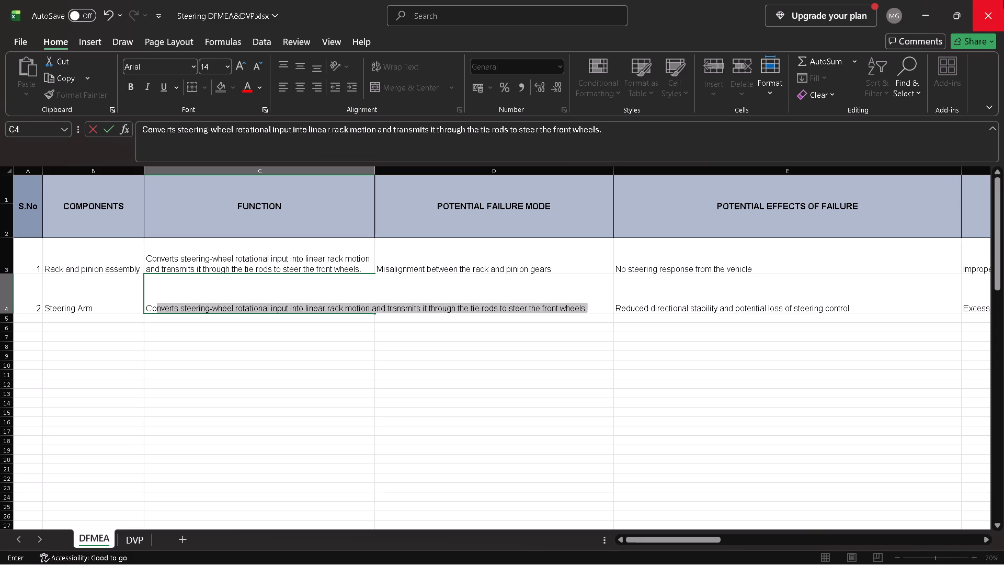
pyautogui.write('nverts')
pyautogui.press('space')
pyautogui.write('liner')
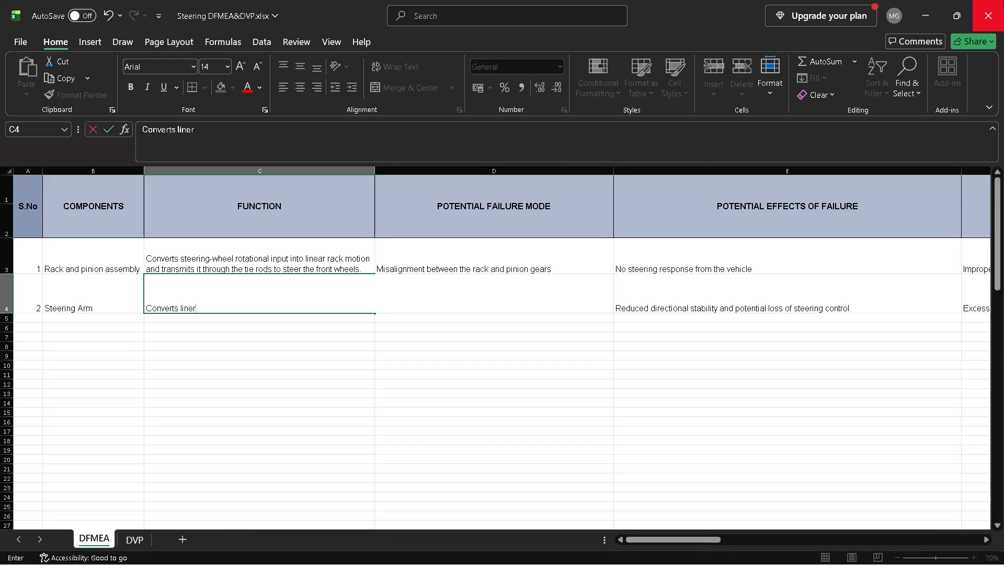
pyautogui.press('BackSpace')
pyautogui.write('ar')
pyautogui.press('space')
pyautogui.write('mo')
pyautogui.write('tion')
pyautogui.press('space')
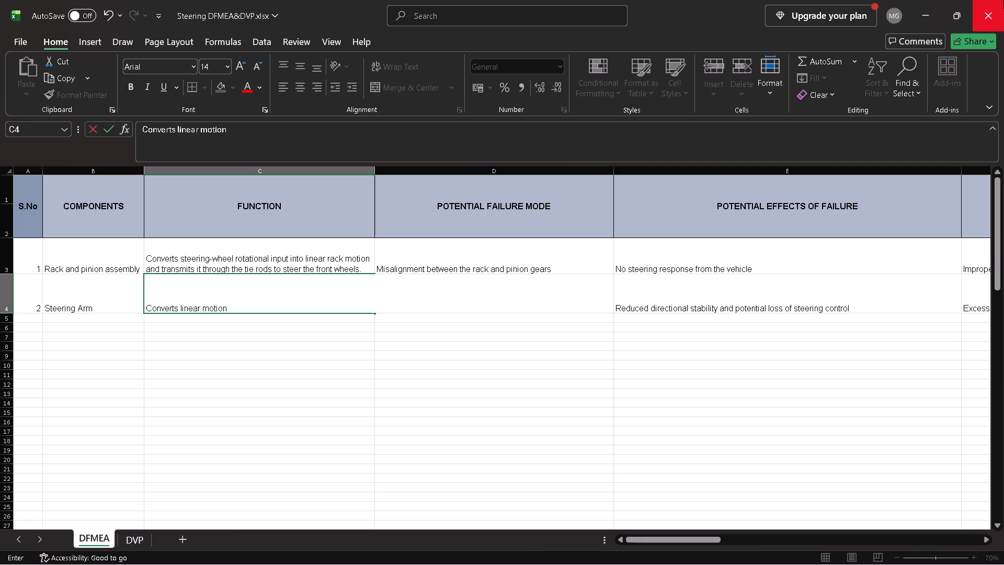
pyautogui.write('to angular')
pyautogui.press('space')
pyautogui.write('motion')
pyautogui.press('Return')
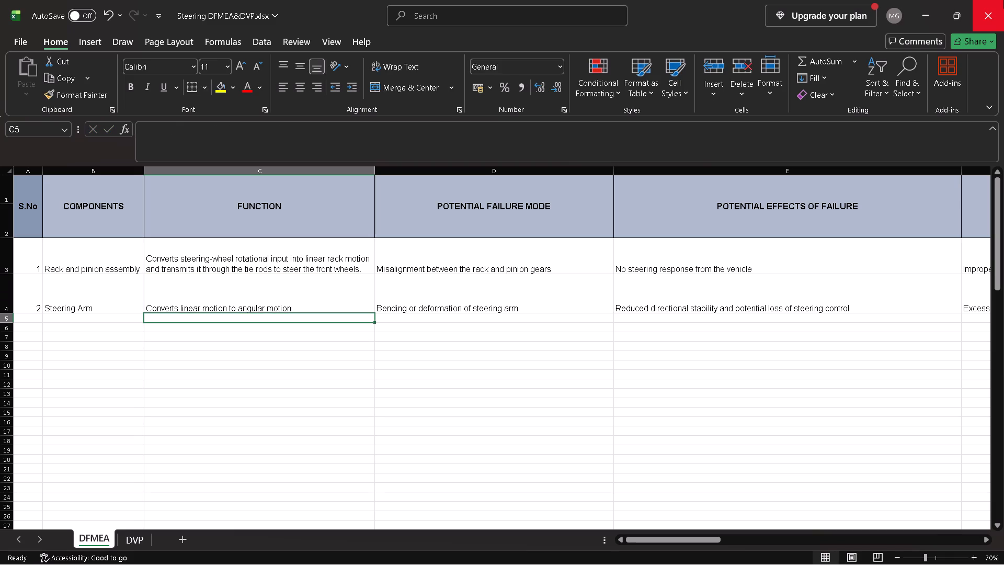
# Shorten the steering arm's potential effects of failure in E4 to "Reduced directional stability and potential loss of control".
pyautogui.press('Up')
pyautogui.press('Right')
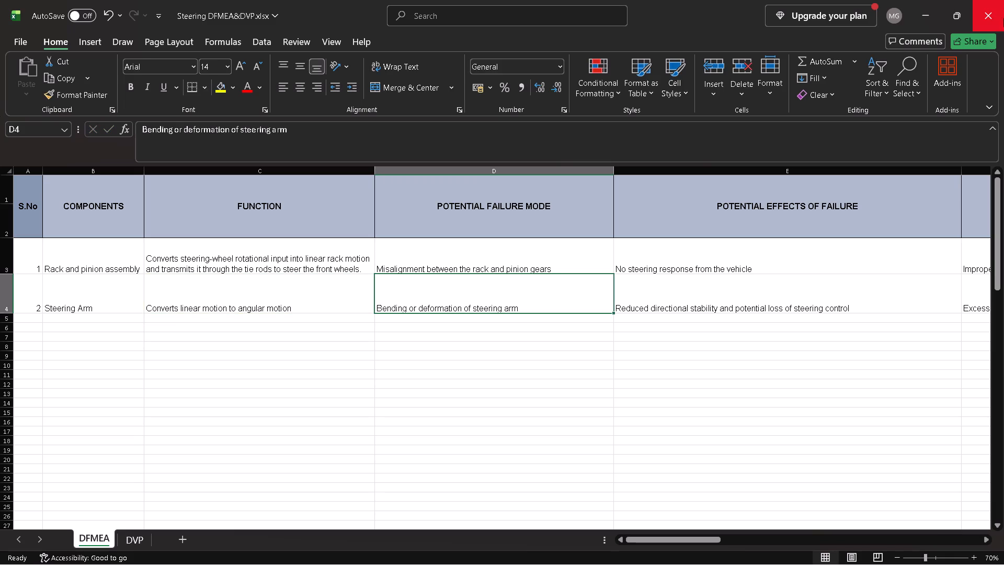
pyautogui.press('Right')
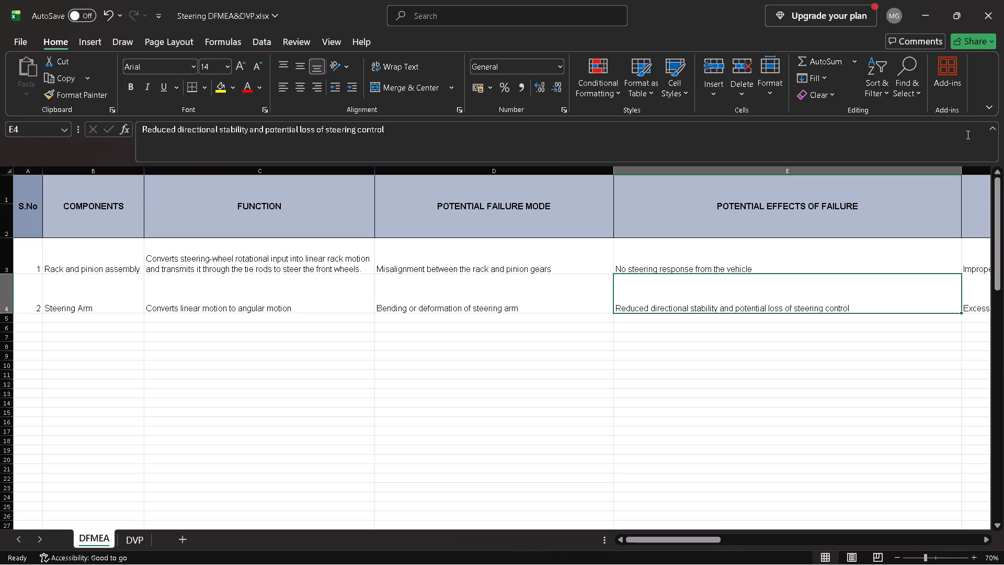
pyautogui.click(832, 312)
pyautogui.click(826, 309)
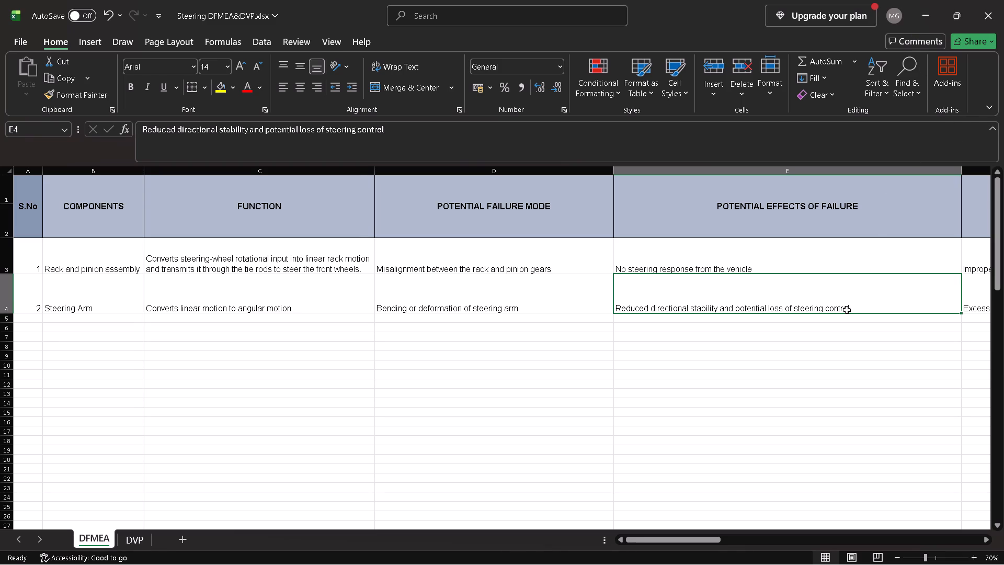
pyautogui.doubleClick(855, 310)
pyautogui.press('Left')
pyautogui.press('Left')
pyautogui.press('Left')
pyautogui.press('Left')
pyautogui.press('Left')
pyautogui.press('Left')
pyautogui.press('Left')
pyautogui.press('Left')
pyautogui.press('Left')
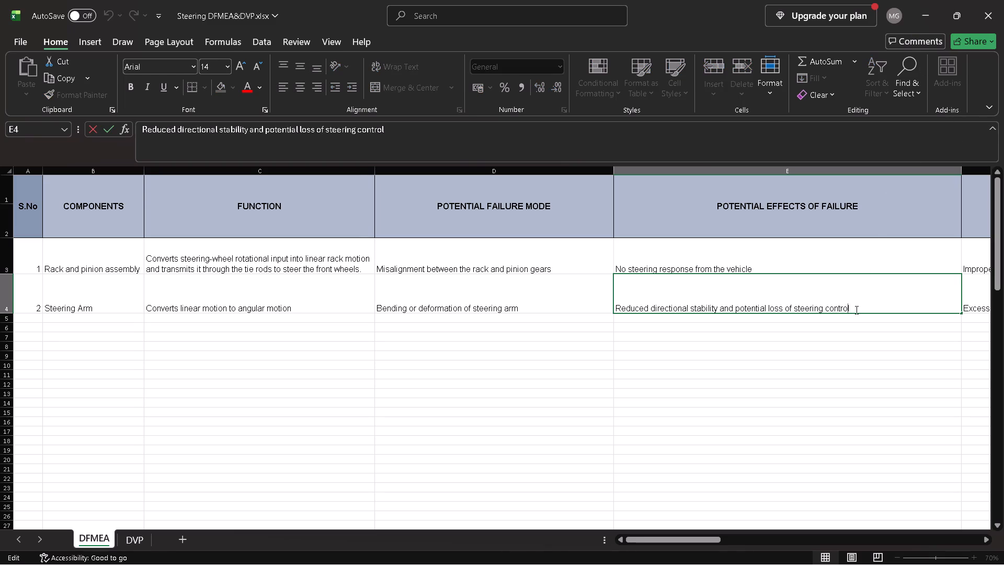
pyautogui.press('Left')
pyautogui.press('Left')
pyautogui.press('Right')
pyautogui.press('Right')
pyautogui.press('Right')
pyautogui.press('BackSpace')
pyautogui.press('BackSpace')
pyautogui.press('BackSpace')
pyautogui.press('BackSpace')
pyautogui.press('BackSpace')
pyautogui.press('BackSpace')
pyautogui.press('BackSpace')
pyautogui.press('BackSpace')
pyautogui.press('BackSpace')
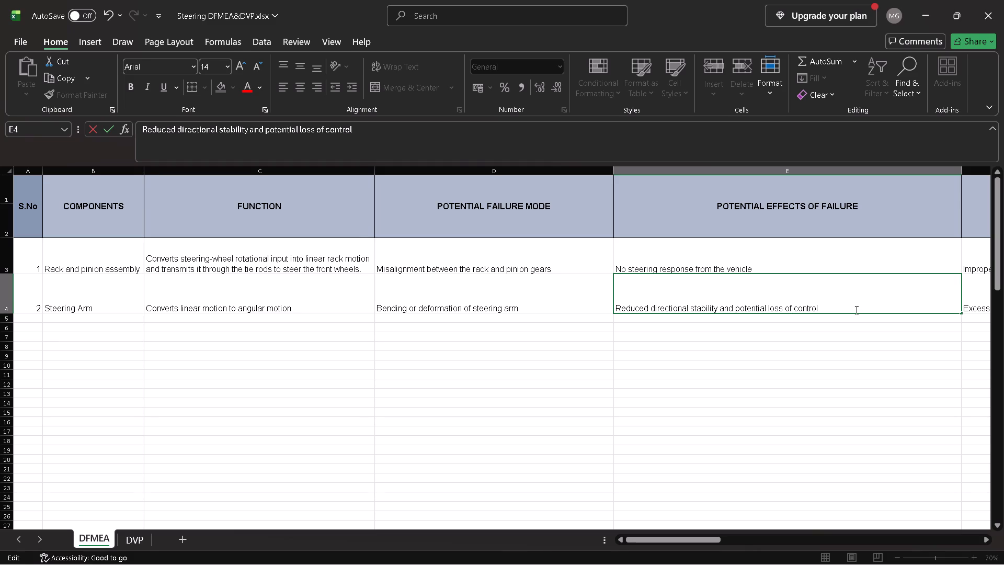
pyautogui.press('Return')
# Shorten the steering arm's potential causes of failure in F4 to "Excessive steering loads and structural defects.".
pyautogui.press('Up')
pyautogui.press('Right')
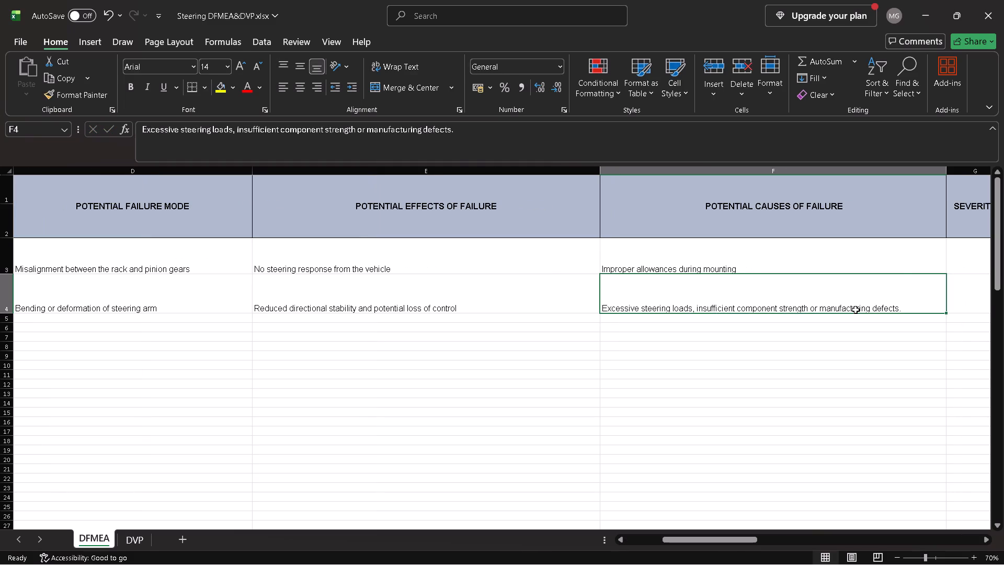
pyautogui.click(910, 311)
pyautogui.click(910, 311)
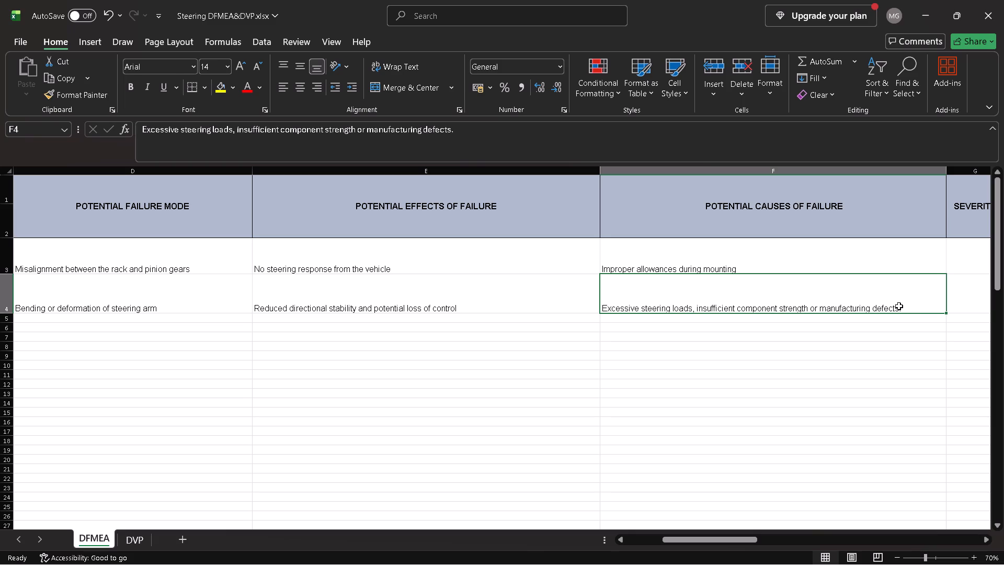
pyautogui.doubleClick(899, 306)
pyautogui.press('BackSpace')
pyautogui.press('BackSpace')
pyautogui.press('BackSpace')
pyautogui.press('BackSpace')
pyautogui.press('BackSpace')
pyautogui.press('BackSpace')
pyautogui.press('BackSpace')
pyautogui.press('BackSpace')
pyautogui.press('BackSpace')
pyautogui.press('BackSpace')
pyautogui.press('BackSpace')
pyautogui.press('BackSpace')
pyautogui.press('BackSpace')
pyautogui.press('BackSpace')
pyautogui.press('BackSpace')
pyautogui.press('BackSpace')
pyautogui.press('BackSpace')
pyautogui.press('BackSpace')
pyautogui.press('BackSpace')
pyautogui.press('BackSpace')
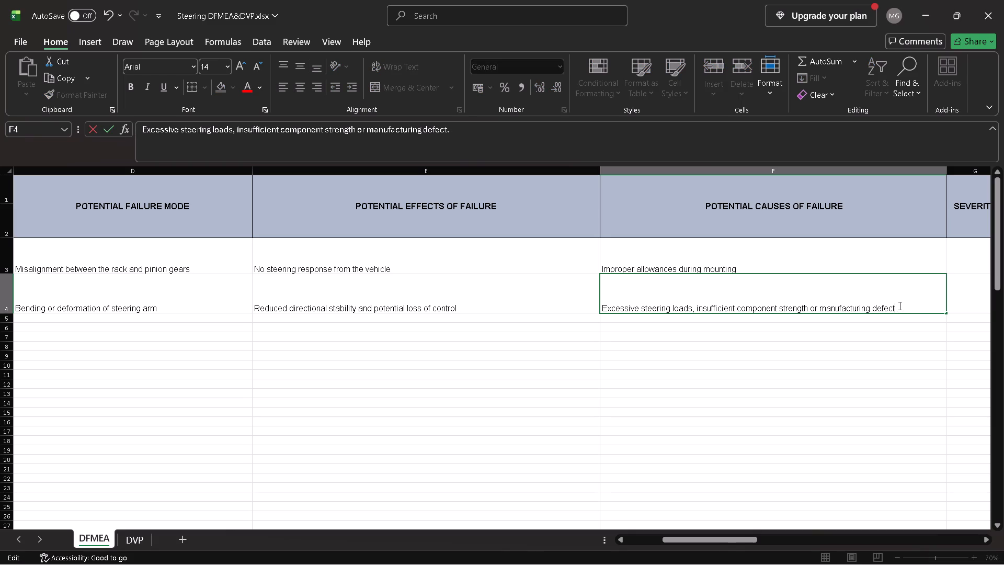
pyautogui.press('BackSpace')
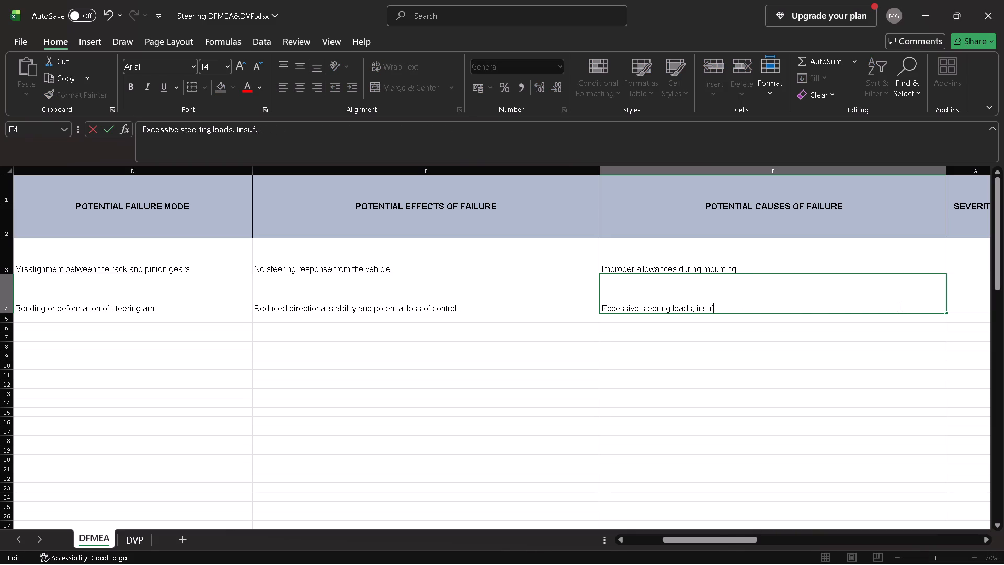
pyautogui.press('BackSpace')
pyautogui.press('BackSpace')
pyautogui.press('BackSpace')
pyautogui.press('BackSpace')
pyautogui.press('BackSpace')
pyautogui.press('BackSpace')
pyautogui.press('BackSpace')
pyautogui.press('space')
pyautogui.write('and structural')
pyautogui.press('space')
pyautogui.write('defects')
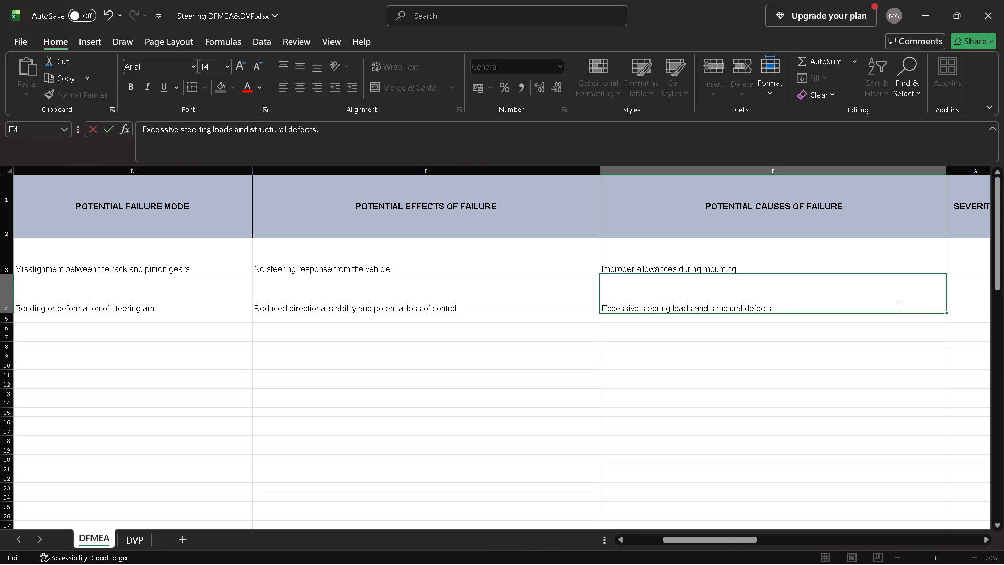
pyautogui.press('.')
pyautogui.press('Return')
pyautogui.press('Up')
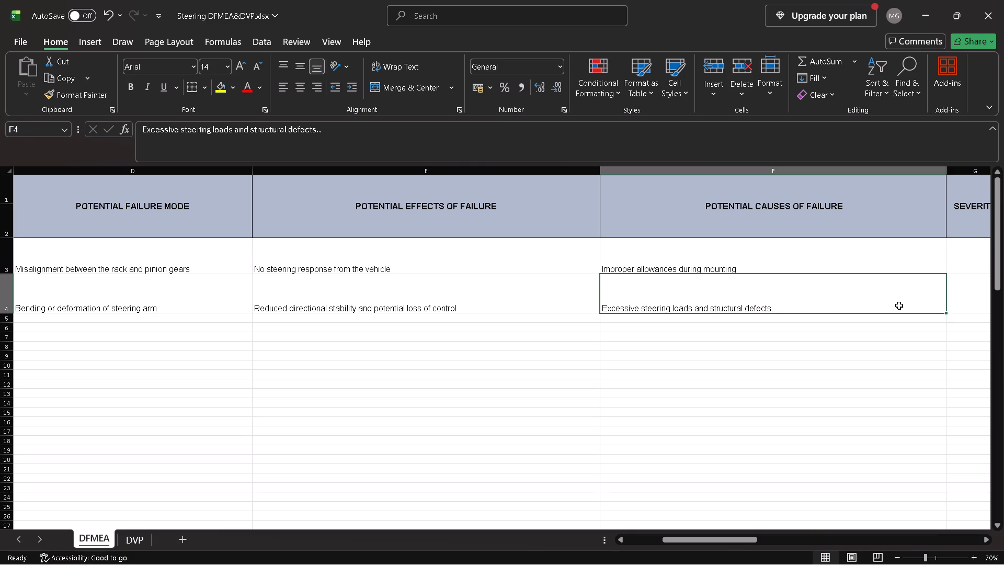
pyautogui.doubleClick(899, 306)
pyautogui.press('BackSpace')
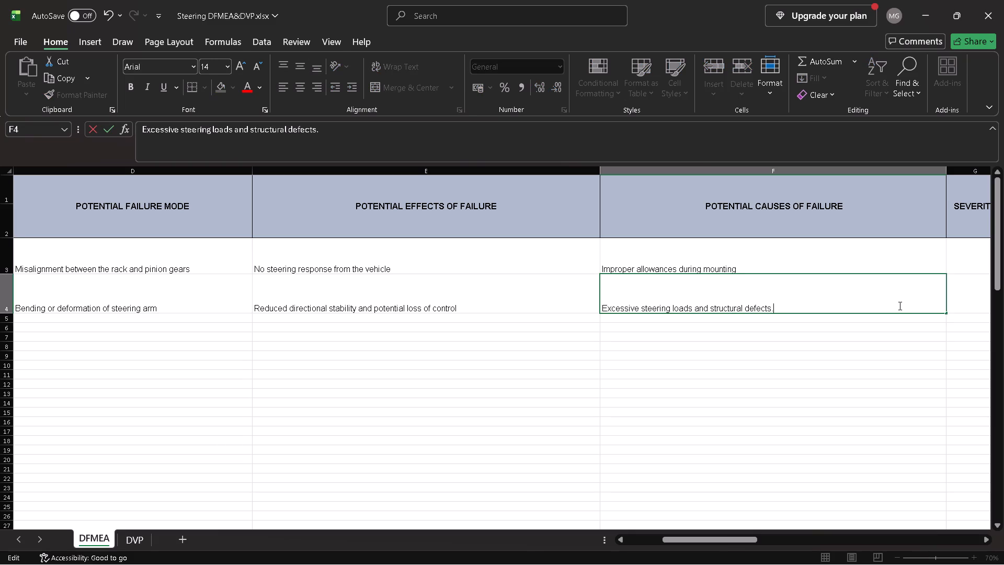
pyautogui.press('Right')
pyautogui.press('Right')
pyautogui.press('Return')
# Shorten the steering arm's current design control in I4 to "Design optimization and stress analysis".
pyautogui.press('Right')
pyautogui.press('Up')
pyautogui.press('Right')
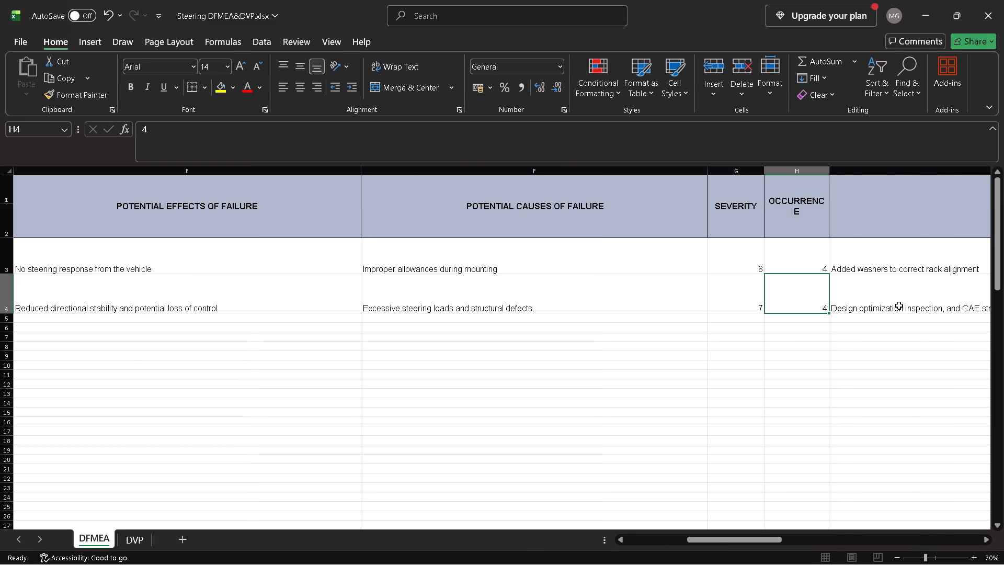
pyautogui.press('Right')
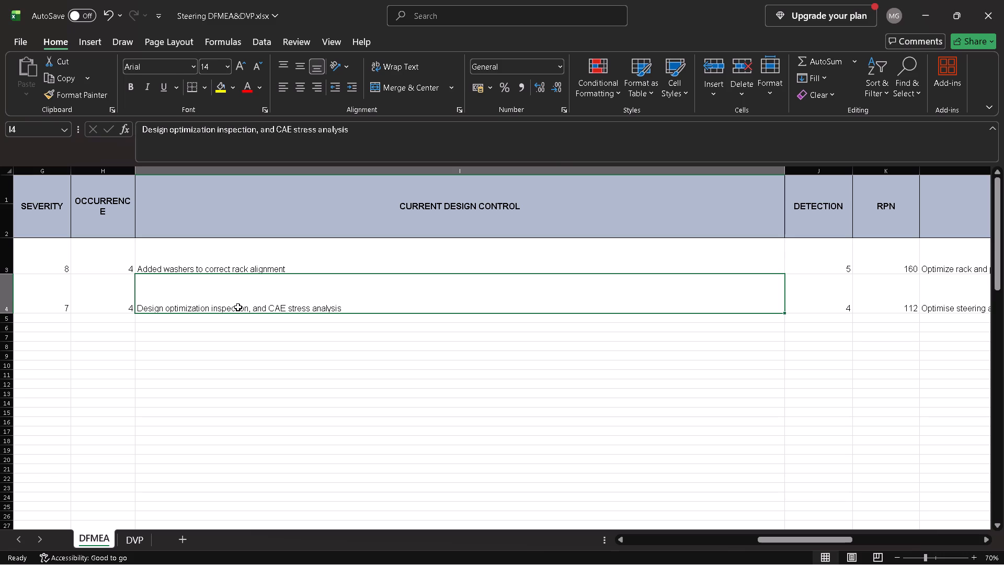
pyautogui.doubleClick(238, 307)
pyautogui.press('Right')
pyautogui.press('Right')
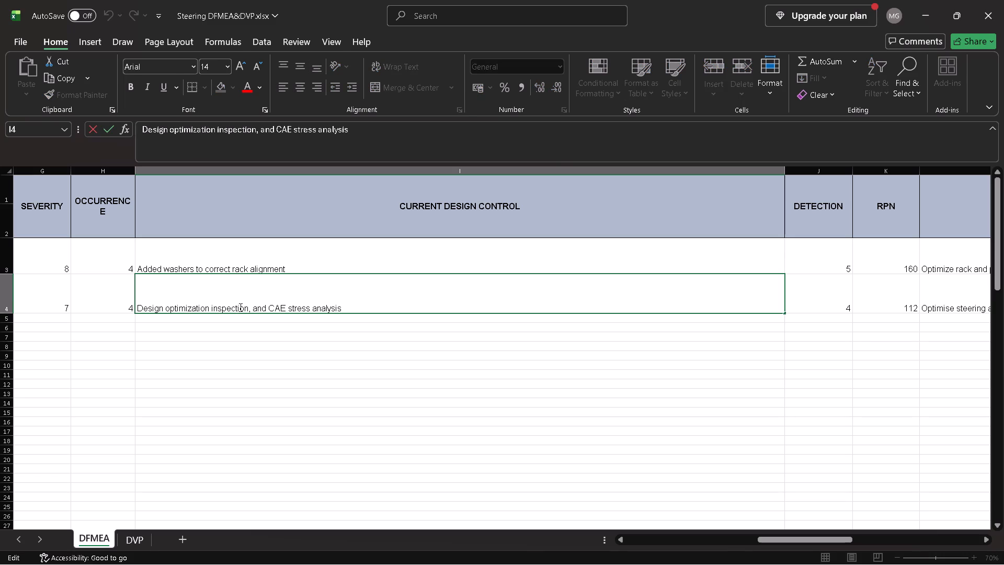
pyautogui.press('Right')
pyautogui.press('Right')
pyautogui.press('BackSpace')
pyautogui.press('BackSpace')
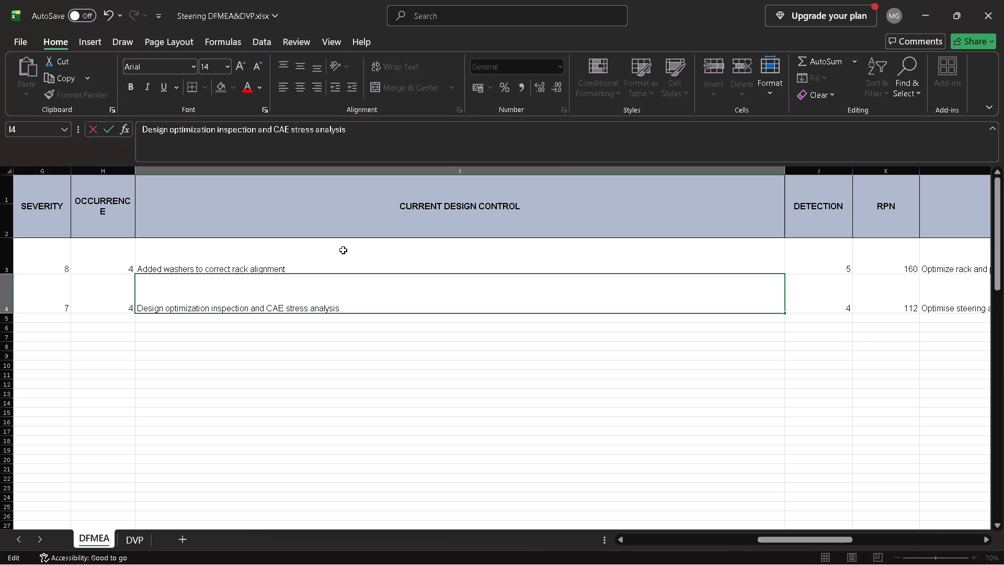
pyautogui.press('BackSpace')
pyautogui.press('BackSpace')
pyautogui.press('BackSpace')
pyautogui.press('BackSpace')
pyautogui.press('BackSpace')
pyautogui.press('BackSpace')
pyautogui.press('BackSpace')
pyautogui.press('BackSpace')
pyautogui.press('BackSpace')
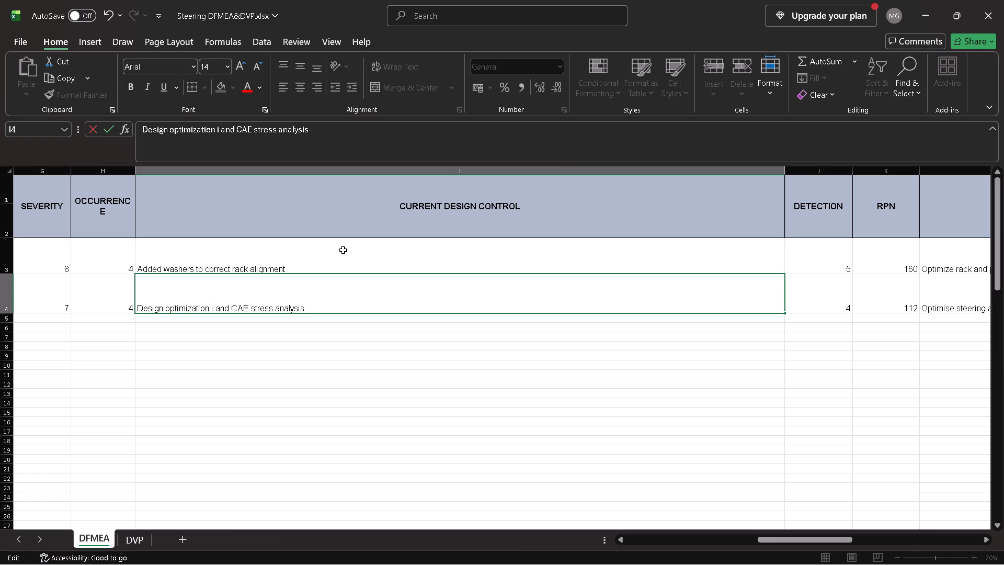
pyautogui.press('BackSpace')
pyautogui.press('Right')
pyautogui.press('Right')
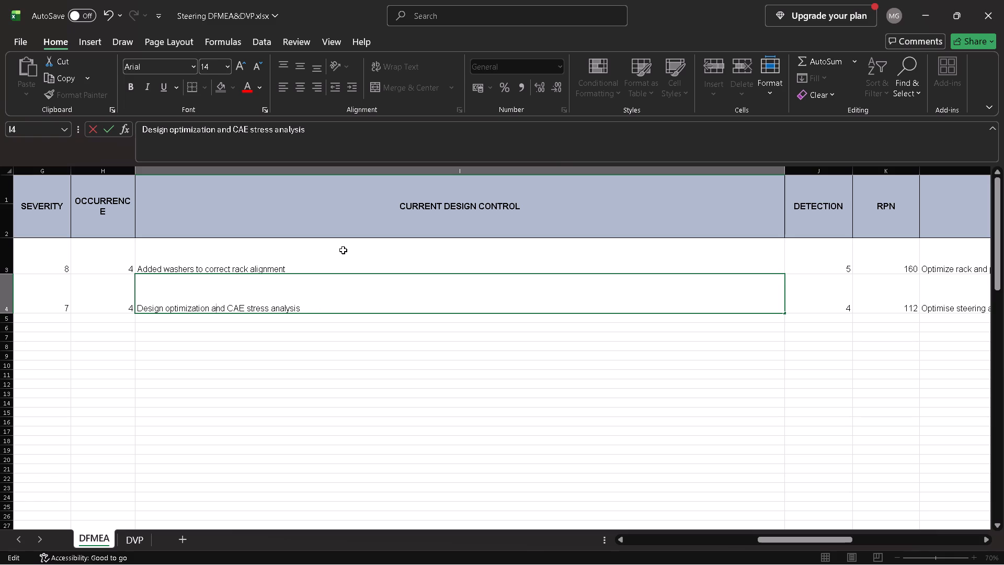
pyautogui.press('Right')
pyautogui.press('Right')
pyautogui.press('Right')
pyautogui.press('Right')
pyautogui.press('Right')
pyautogui.press('Right')
pyautogui.press('BackSpace')
pyautogui.press('BackSpace')
pyautogui.press('BackSpace')
pyautogui.press('BackSpace')
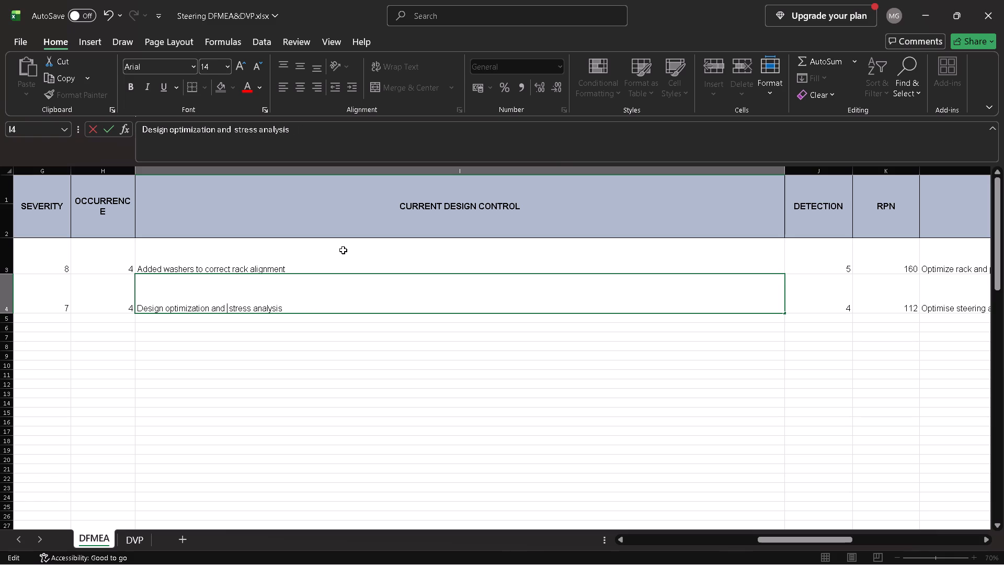
pyautogui.press('Right')
pyautogui.press('Right')
pyautogui.click(335, 300)
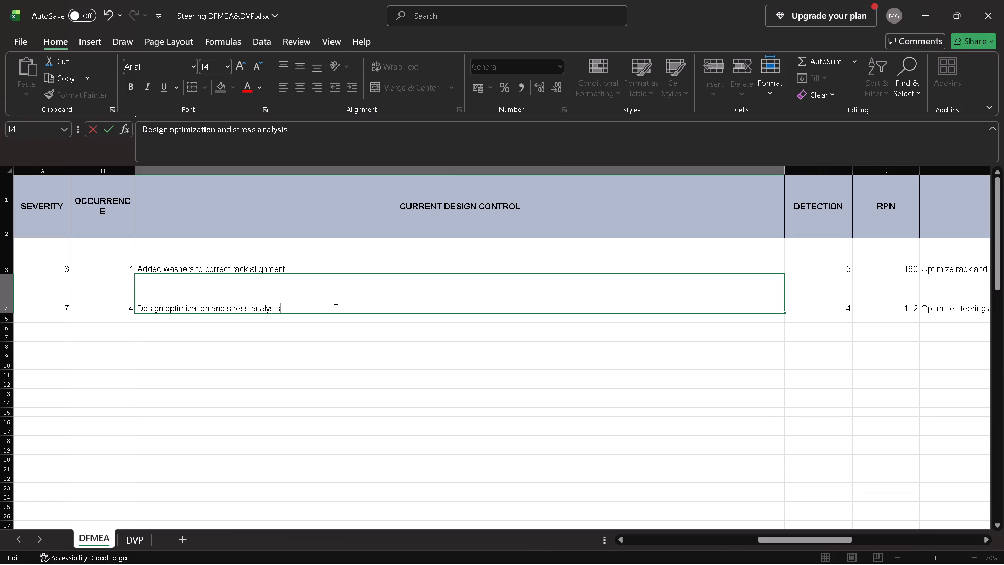
pyautogui.press('Return')
# Shorten the steering arm's recommended action in L4 to "Optimise steering arm design and geometry.".
pyautogui.press('Right')
pyautogui.press('Down')
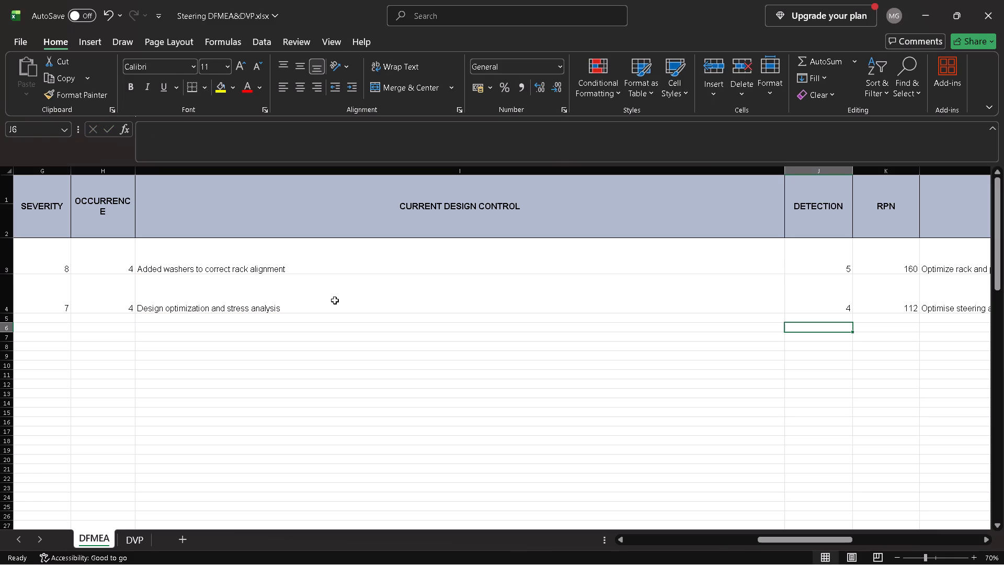
pyautogui.press('Up')
pyautogui.press('Up')
pyautogui.press('Right')
pyautogui.press('Right')
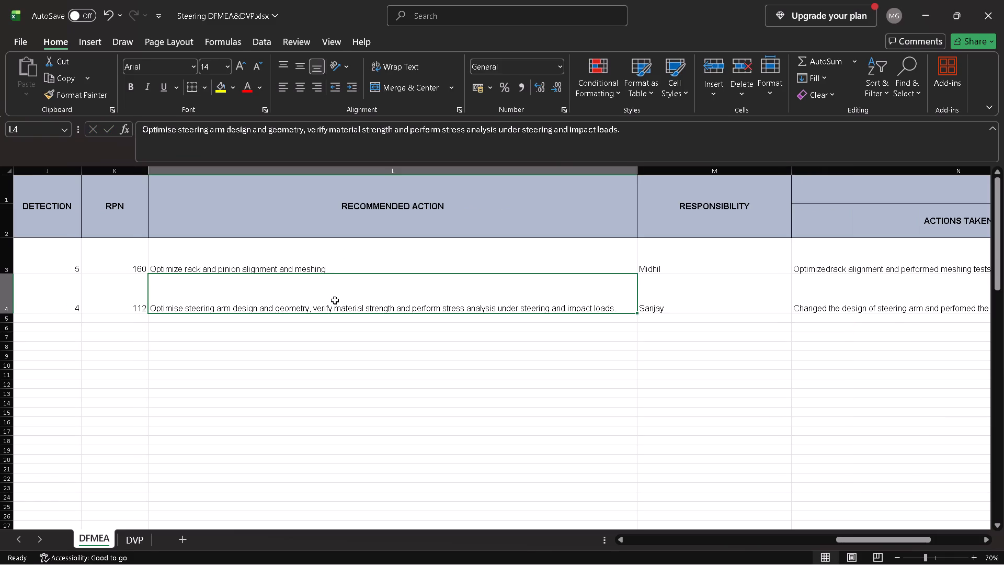
pyautogui.press('Right')
pyautogui.press('Left')
pyautogui.doubleClick(583, 307)
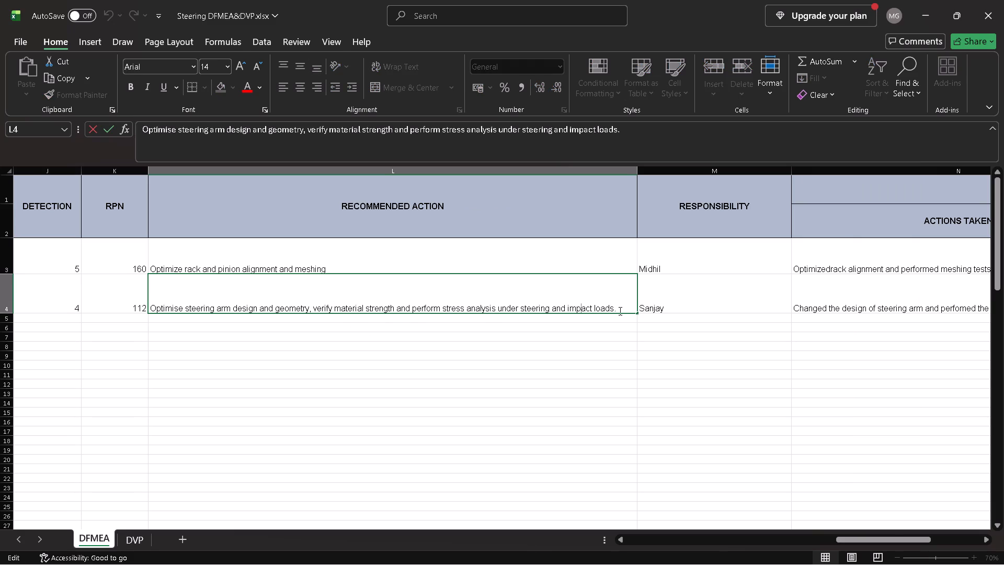
pyautogui.click(619, 311)
pyautogui.click(619, 311)
pyautogui.press('BackSpace')
pyautogui.press('BackSpace')
pyautogui.press('BackSpace')
pyautogui.press('BackSpace')
pyautogui.press('BackSpace')
pyautogui.press('BackSpace')
pyautogui.press('BackSpace')
pyautogui.press('BackSpace')
pyautogui.press('BackSpace')
pyautogui.press('BackSpace')
pyautogui.press('BackSpace')
pyautogui.press('BackSpace')
pyautogui.press('BackSpace')
pyautogui.press('BackSpace')
pyautogui.press('BackSpace')
pyautogui.press('BackSpace')
pyautogui.press('BackSpace')
pyautogui.press('BackSpace')
pyautogui.press('BackSpace')
pyautogui.press('BackSpace')
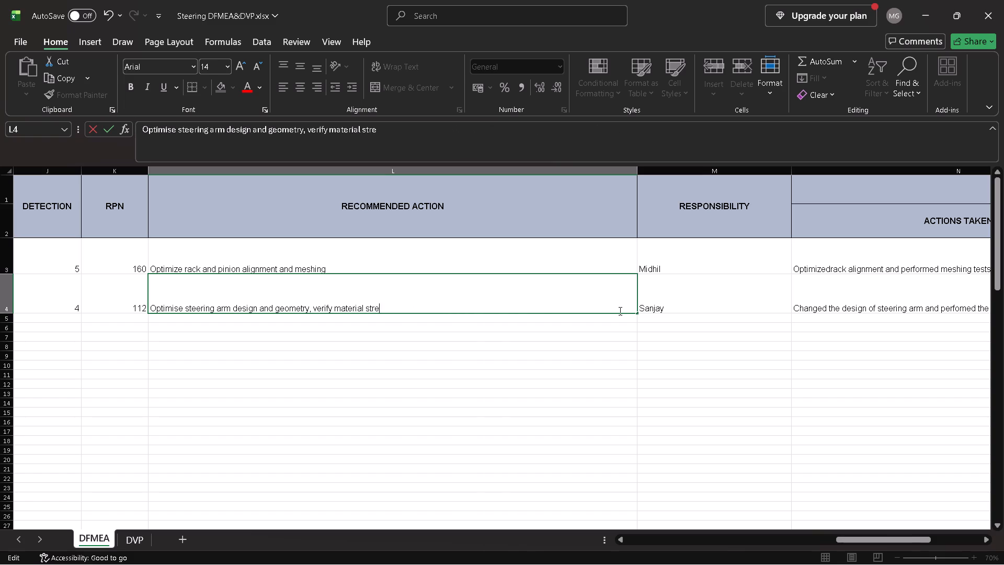
pyautogui.press('BackSpace')
pyautogui.press('BackSpace')
pyautogui.press('BackSpace')
pyautogui.press('BackSpace')
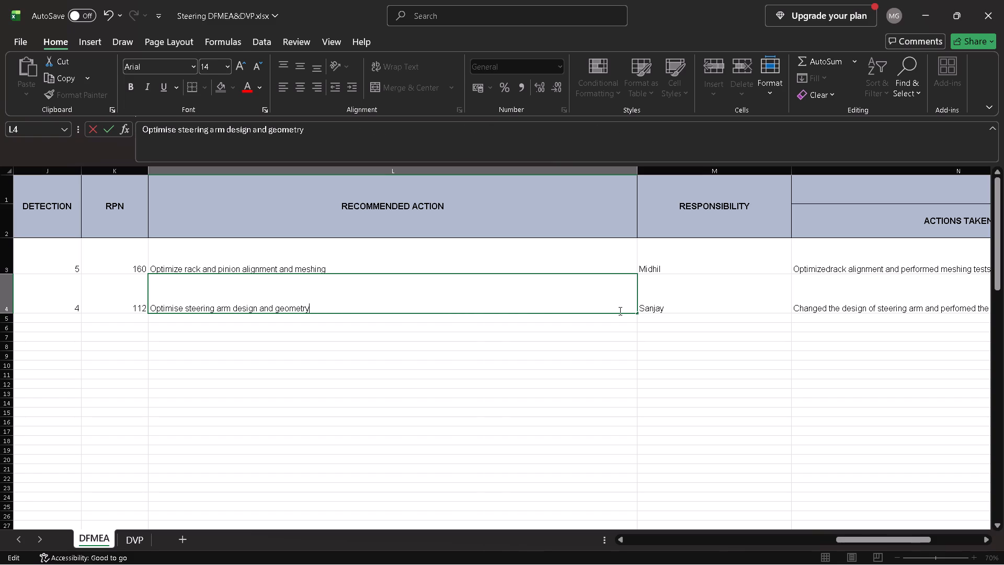
pyautogui.press('.')
pyautogui.press('Return')
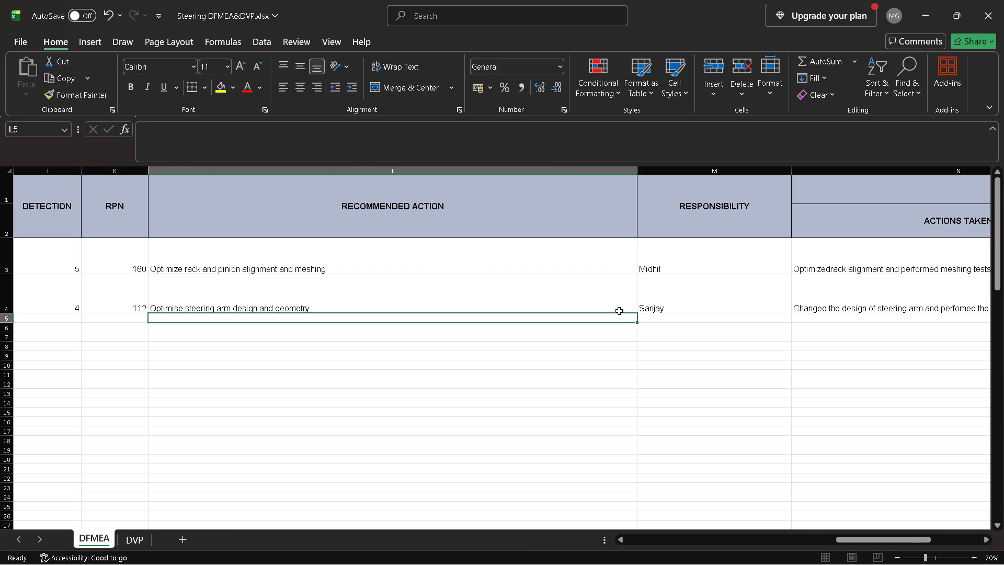
# Shorten the steering arm's actions taken in N4 by removing "the required" before "stress analysis".
pyautogui.press('Up')
pyautogui.press('Right')
pyautogui.press('Right')
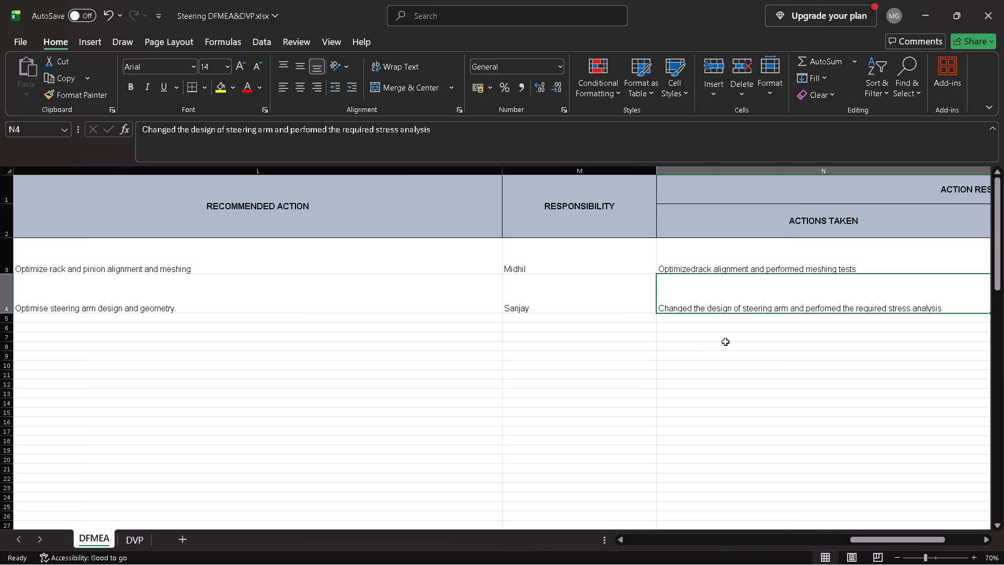
pyautogui.click(891, 311)
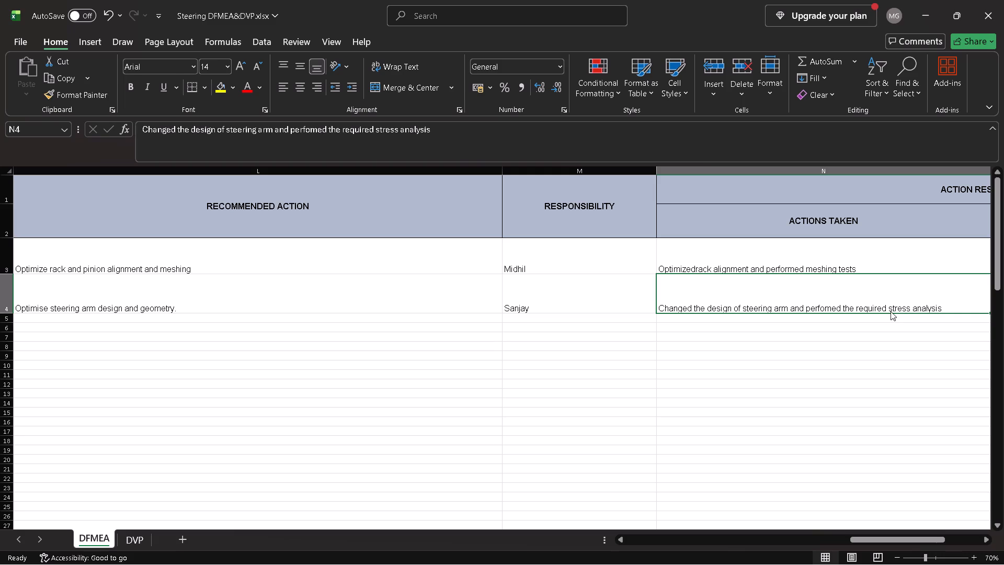
pyautogui.click(895, 309)
pyautogui.doubleClick(918, 309)
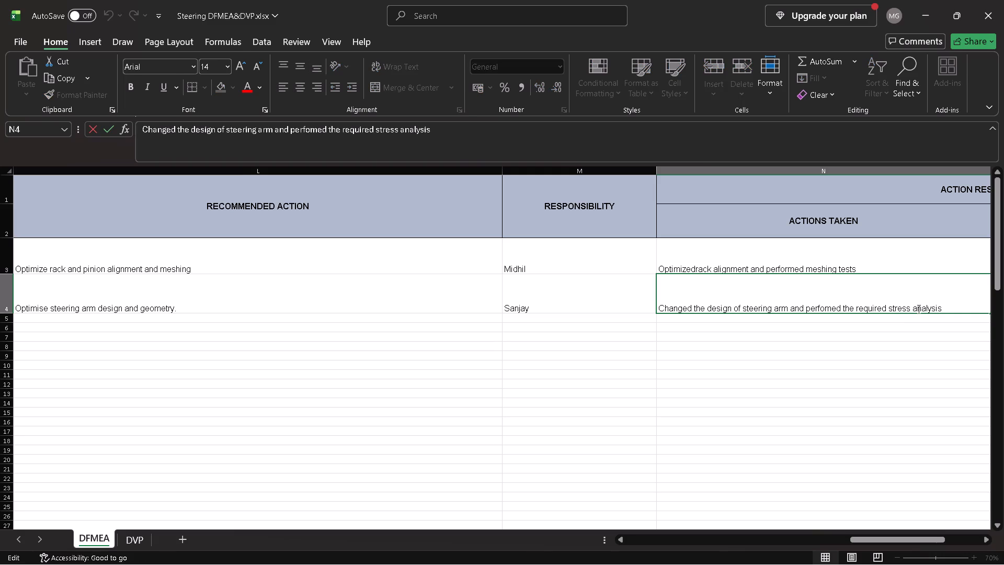
pyautogui.press('Left')
pyautogui.press('Left')
pyautogui.press('Left')
pyautogui.press('Left')
pyautogui.press('Left')
pyautogui.press('Left')
pyautogui.press('Left')
pyautogui.press('Left')
pyautogui.press('Left')
pyautogui.press('BackSpace')
pyautogui.press('BackSpace')
pyautogui.press('BackSpace')
pyautogui.press('BackSpace')
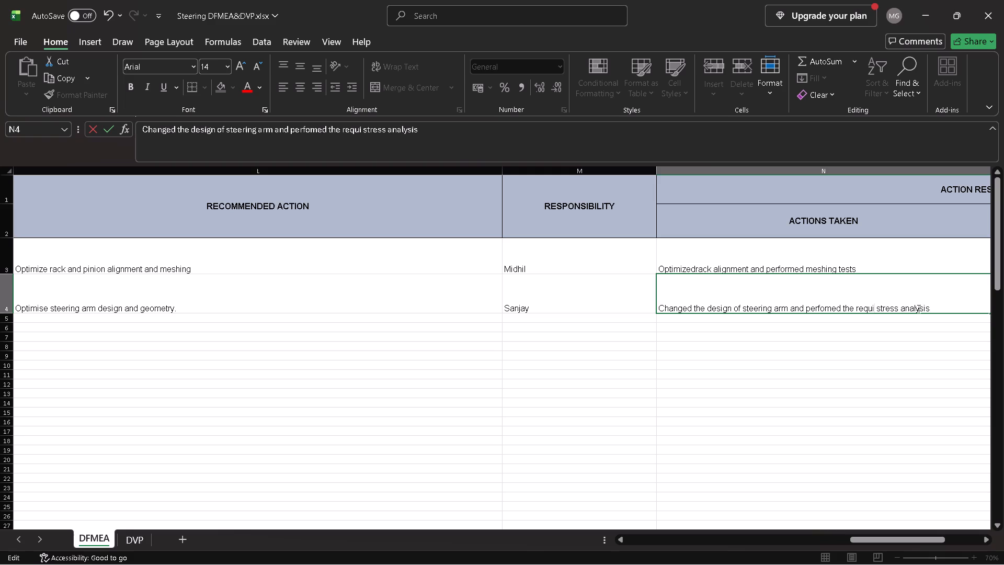
pyautogui.press('BackSpace')
pyautogui.press('BackSpace')
pyautogui.press('BackSpace')
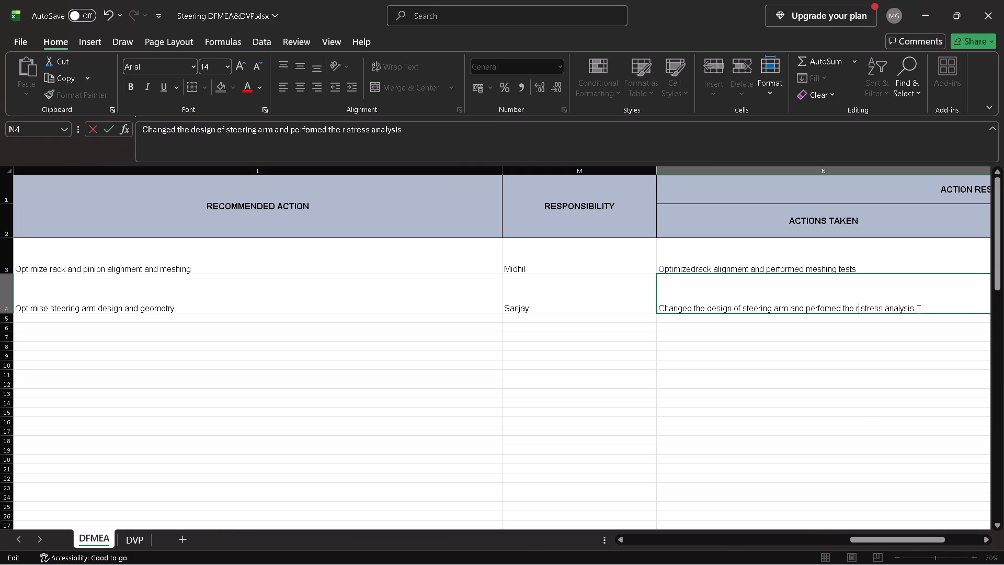
pyautogui.press('BackSpace')
pyautogui.press('BackSpace')
pyautogui.press('BackSpace')
pyautogui.press('BackSpace')
pyautogui.press('BackSpace')
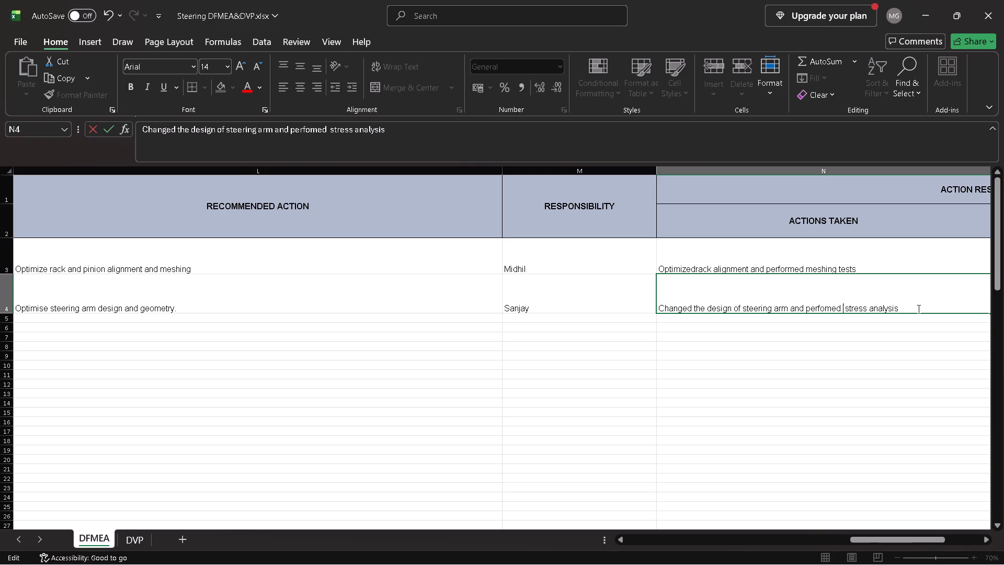
pyautogui.press('BackSpace')
pyautogui.click(918, 309)
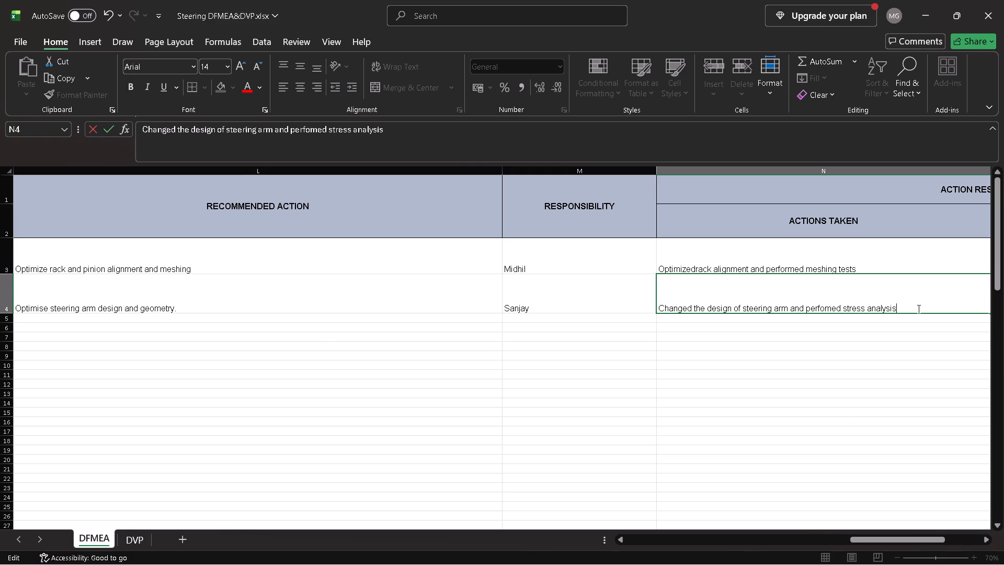
pyautogui.press('Right')
pyautogui.press('Right')
pyautogui.press('Return')
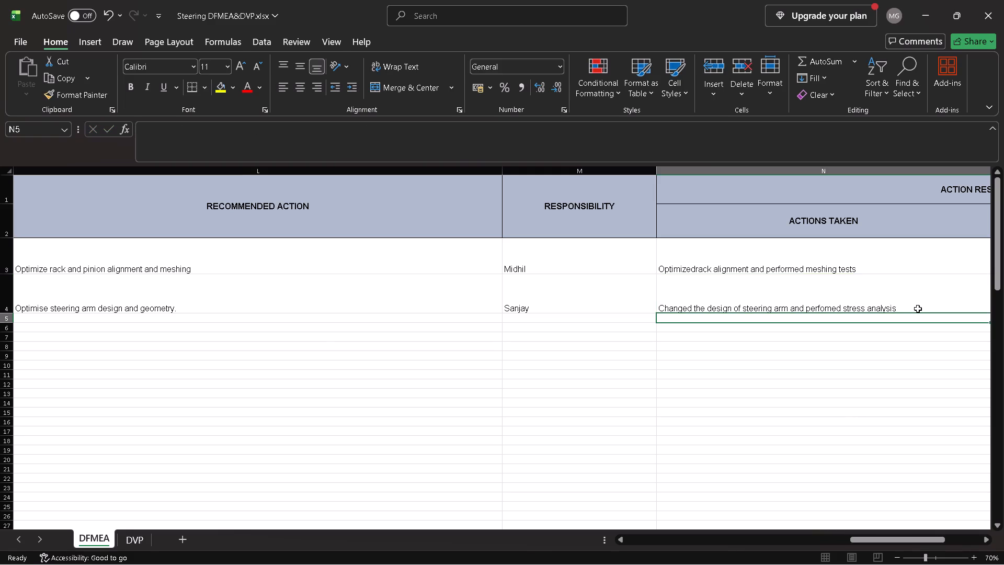
# Review the steering arm row's action result ratings and its remaining entries back to the first column.
pyautogui.press('Up')
pyautogui.press('Right')
pyautogui.press('Right')
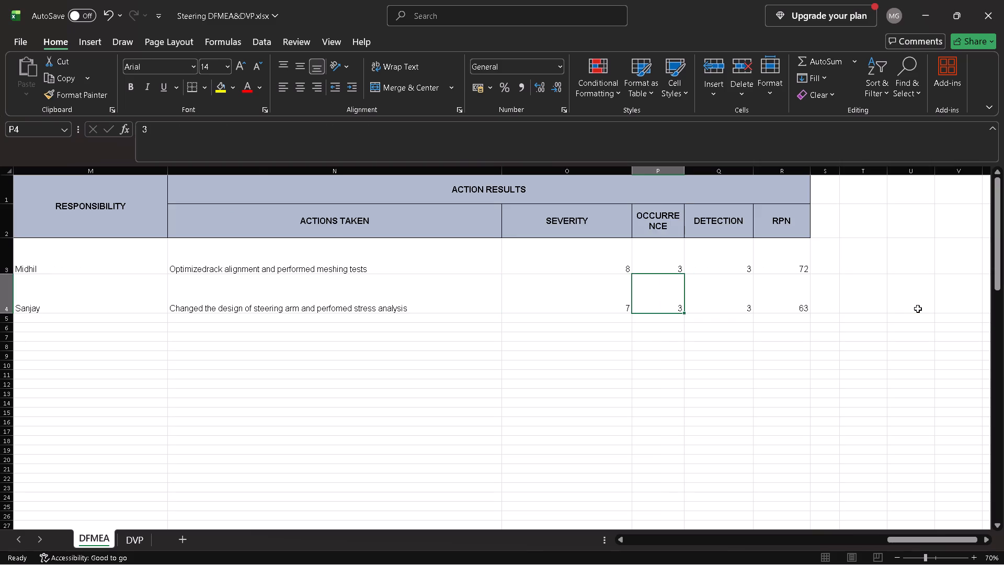
pyautogui.press('Left')
pyautogui.press('Left')
pyautogui.press('Left')
pyautogui.press('Left')
pyautogui.press('Left')
pyautogui.press('Left')
pyautogui.press('Left')
pyautogui.press('Left')
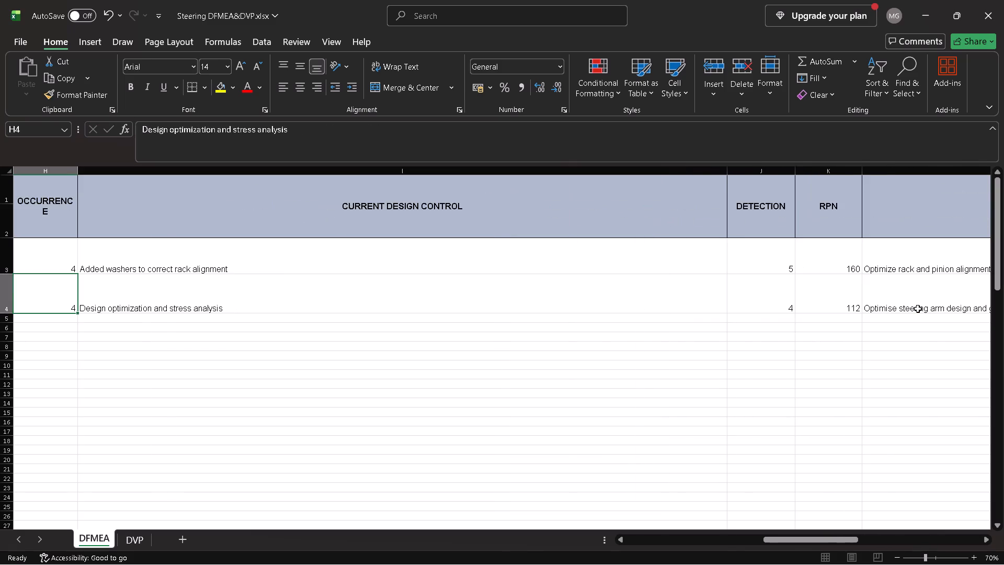
pyautogui.press('Left')
pyautogui.press('Left')
pyautogui.press('Left')
pyautogui.press('Left')
pyautogui.press('Left')
pyautogui.press('Left')
pyautogui.press('Left')
pyautogui.press('Left')
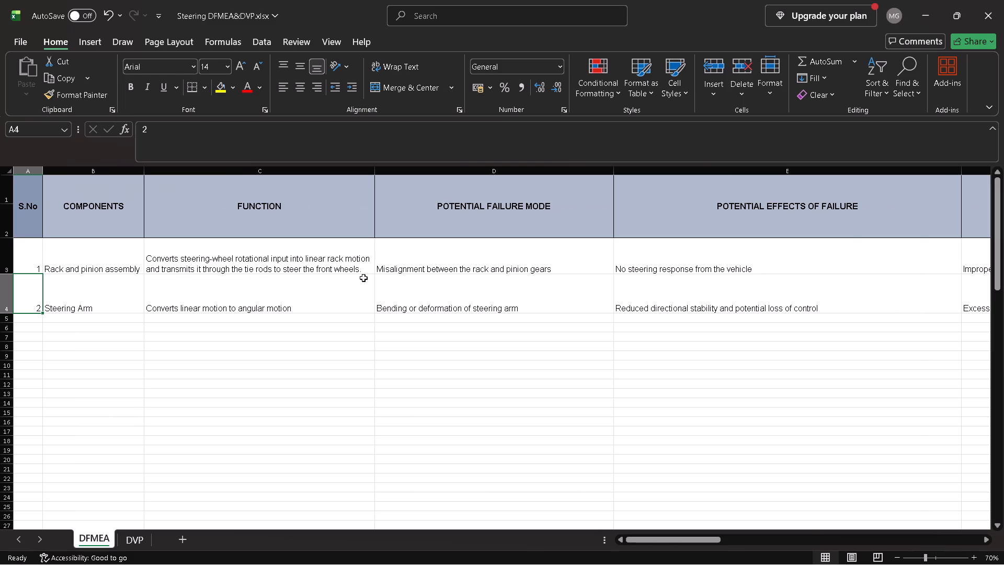
# Rewrite the rack and pinion assembly's function in C3, replacing the whole text with a new one starting "Converts whee".
pyautogui.click(339, 275)
pyautogui.click(336, 268)
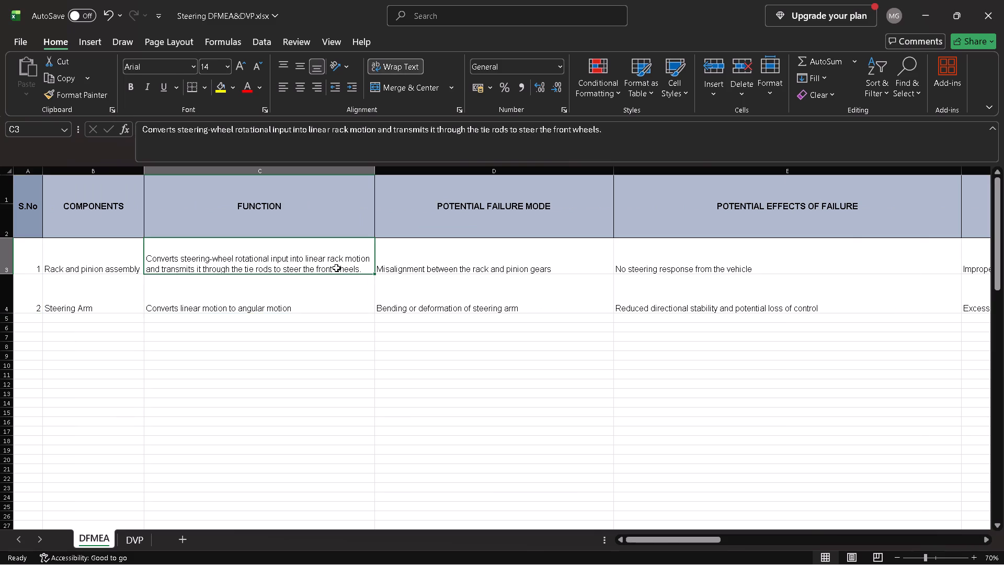
pyautogui.tripleClick(336, 268)
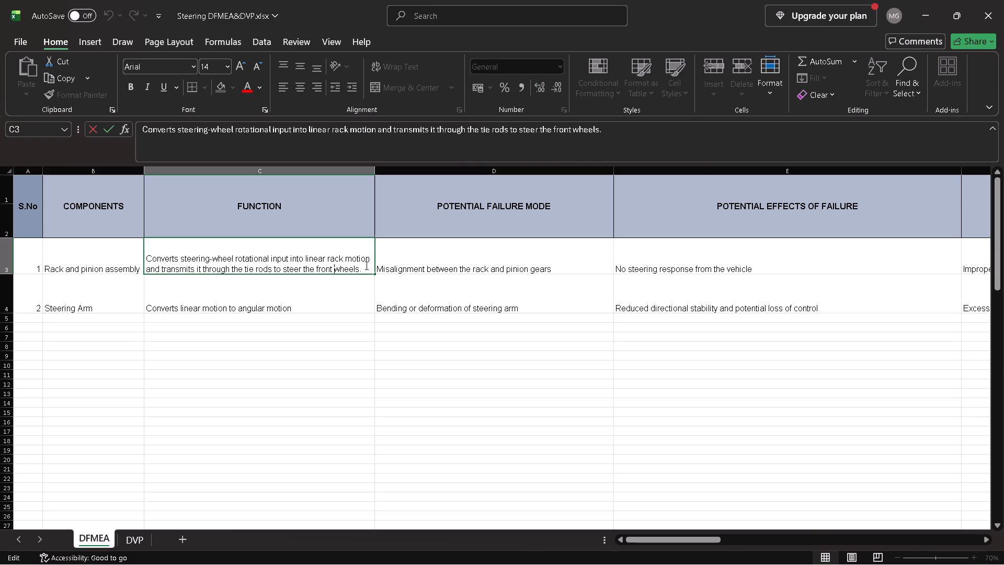
pyautogui.moveTo(366, 266); pyautogui.dragTo(177, 235)
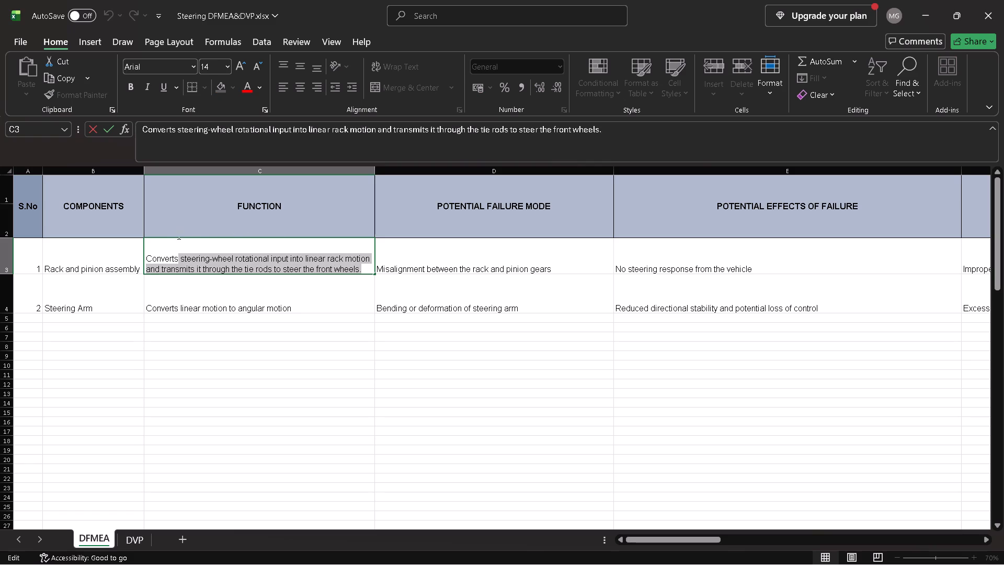
pyautogui.moveTo(177, 235); pyautogui.dragTo(143, 232)
pyautogui.hotkey('shift', 'c')
pyautogui.write('onverts')
pyautogui.press('space')
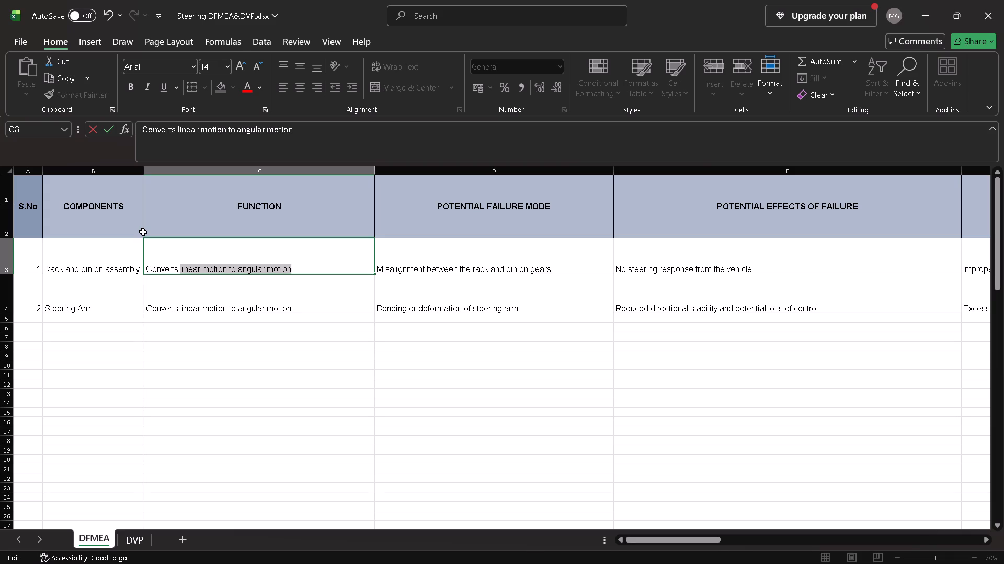
pyautogui.write('whee')
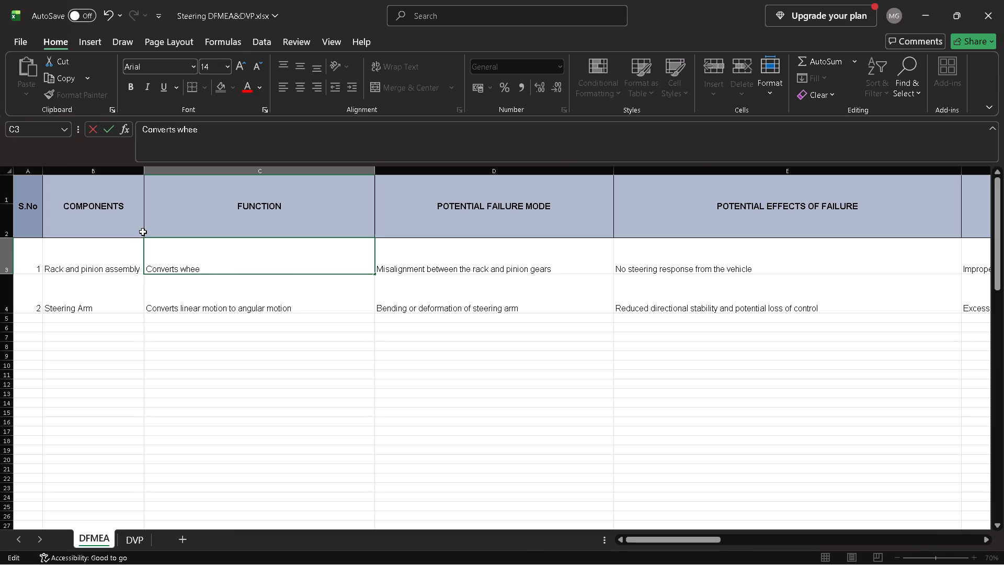
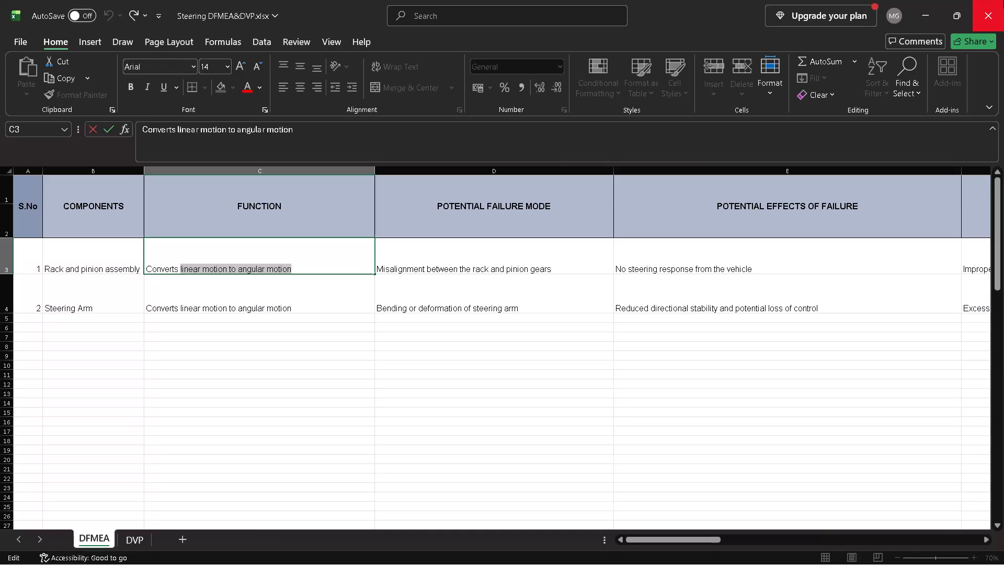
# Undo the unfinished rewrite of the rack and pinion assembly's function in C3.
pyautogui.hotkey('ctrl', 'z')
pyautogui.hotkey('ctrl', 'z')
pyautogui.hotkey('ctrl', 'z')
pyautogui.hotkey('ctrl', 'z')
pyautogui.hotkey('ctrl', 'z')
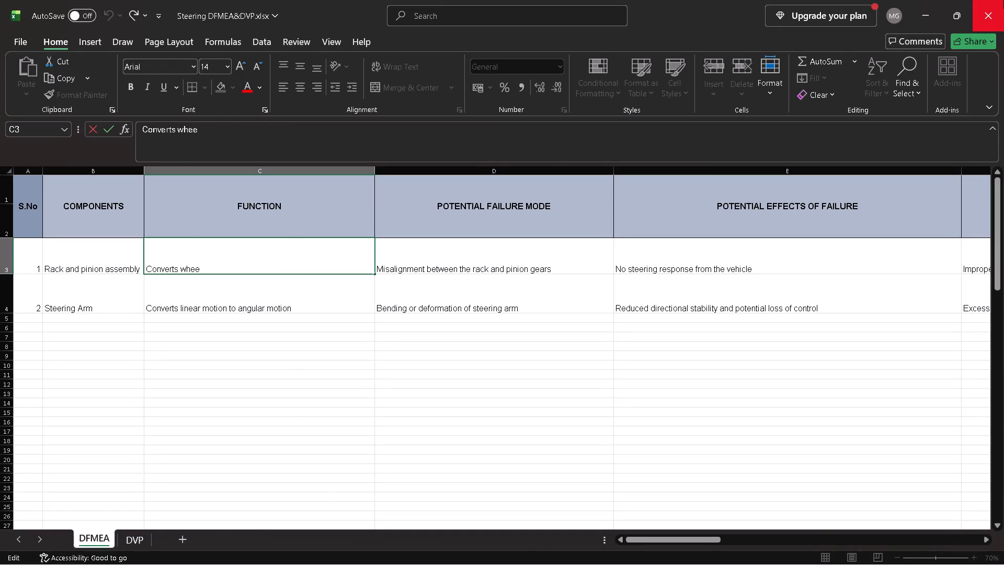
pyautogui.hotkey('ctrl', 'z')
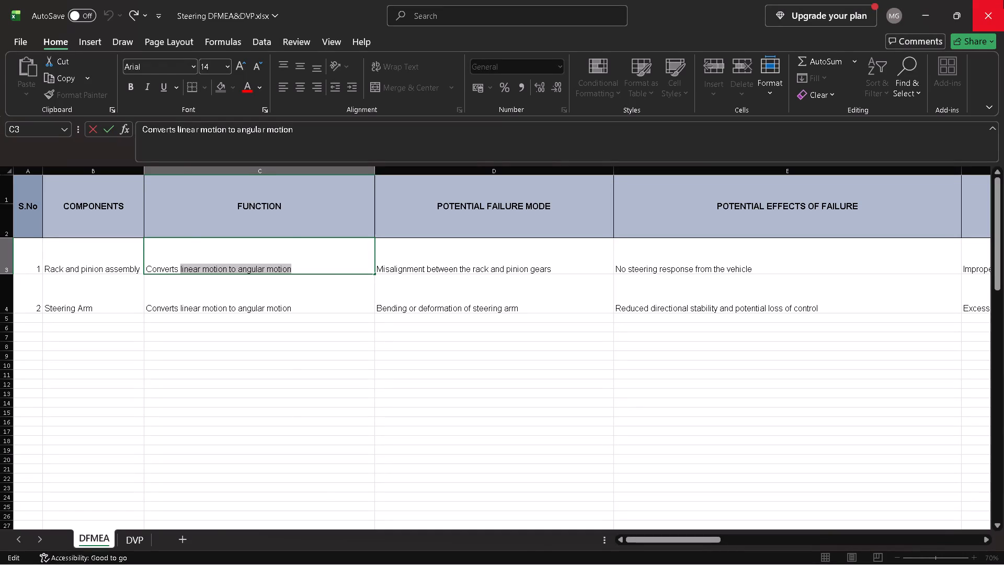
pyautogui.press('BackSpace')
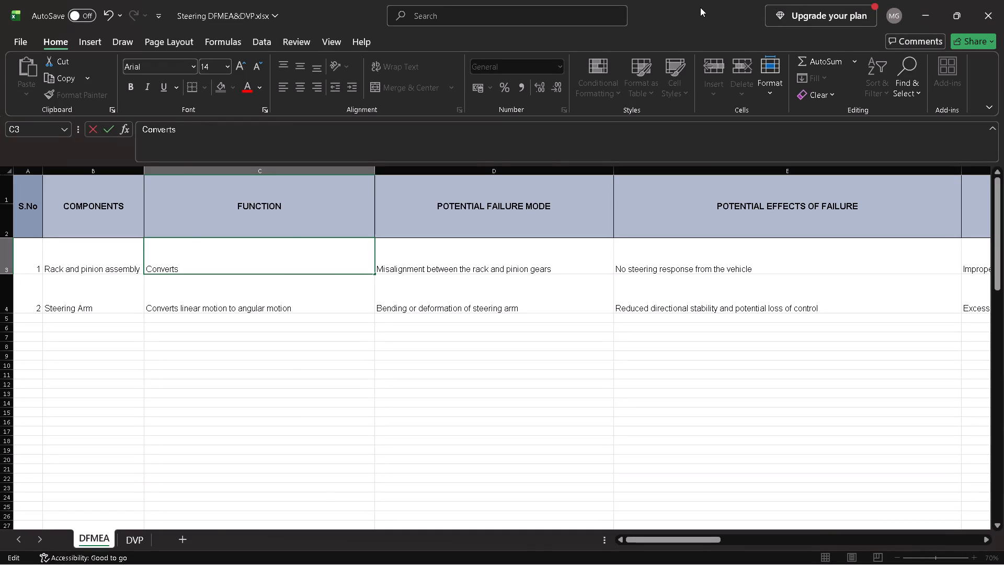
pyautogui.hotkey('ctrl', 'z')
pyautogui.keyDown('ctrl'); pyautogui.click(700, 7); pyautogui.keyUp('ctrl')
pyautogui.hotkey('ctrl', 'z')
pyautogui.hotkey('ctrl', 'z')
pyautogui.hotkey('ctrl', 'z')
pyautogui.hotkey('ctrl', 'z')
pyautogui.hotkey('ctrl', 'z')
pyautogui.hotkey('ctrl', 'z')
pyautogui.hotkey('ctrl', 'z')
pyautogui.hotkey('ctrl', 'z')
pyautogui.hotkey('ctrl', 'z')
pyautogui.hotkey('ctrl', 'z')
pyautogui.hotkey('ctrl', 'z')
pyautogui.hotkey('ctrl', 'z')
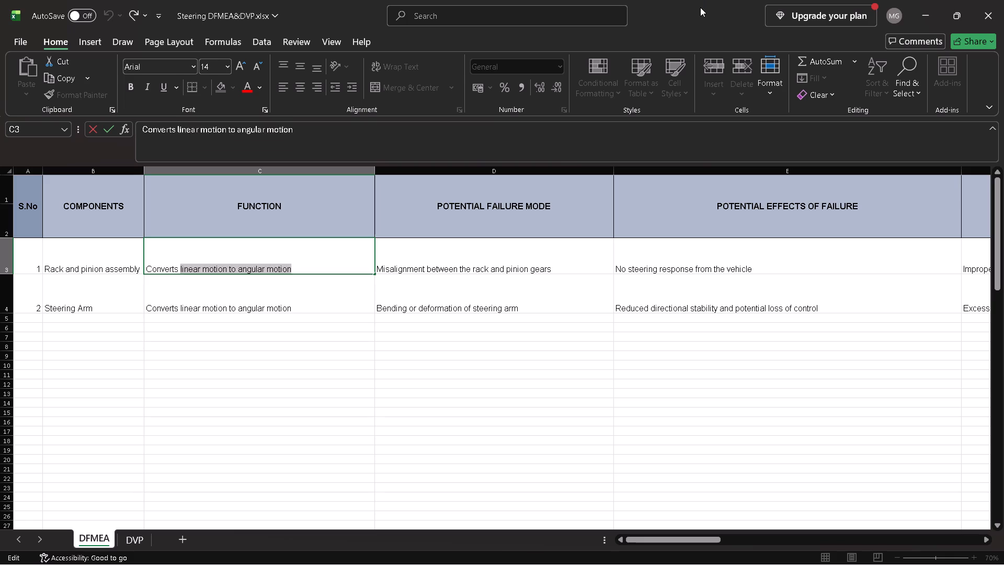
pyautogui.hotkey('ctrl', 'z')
# Replace the rack and pinion assembly's function in C3 with "Converts steering wheel rotation into linear rack movement.".
pyautogui.press('BackSpace')
pyautogui.press('BackSpace')
pyautogui.press('BackSpace')
pyautogui.press('BackSpace')
pyautogui.press('BackSpace')
pyautogui.press('BackSpace')
pyautogui.press('BackSpace')
pyautogui.press('BackSpace')
pyautogui.press('BackSpace')
pyautogui.press('BackSpace')
pyautogui.press('BackSpace')
pyautogui.press('BackSpace')
pyautogui.press('BackSpace')
pyautogui.press('BackSpace')
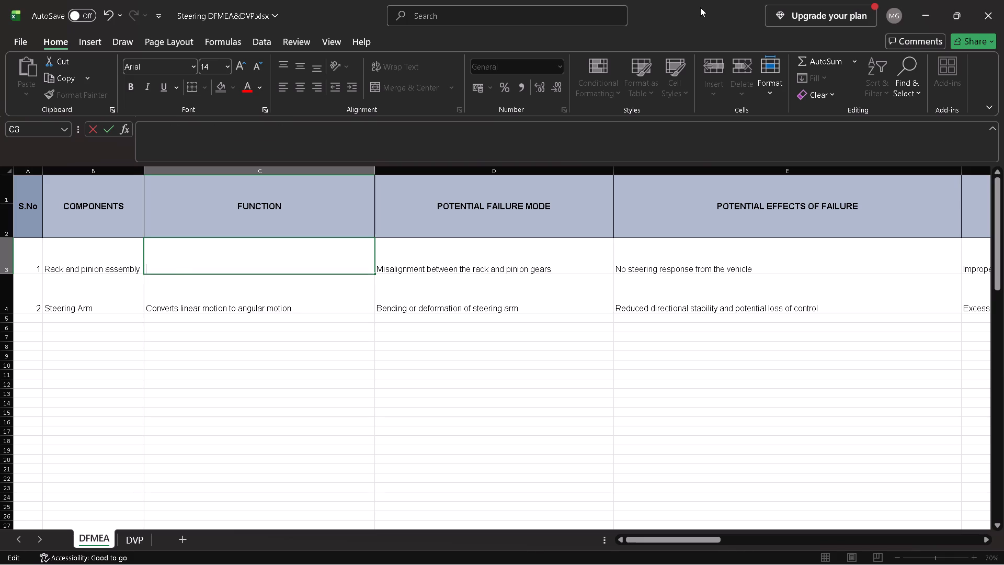
pyautogui.write('Converts')
pyautogui.press('space')
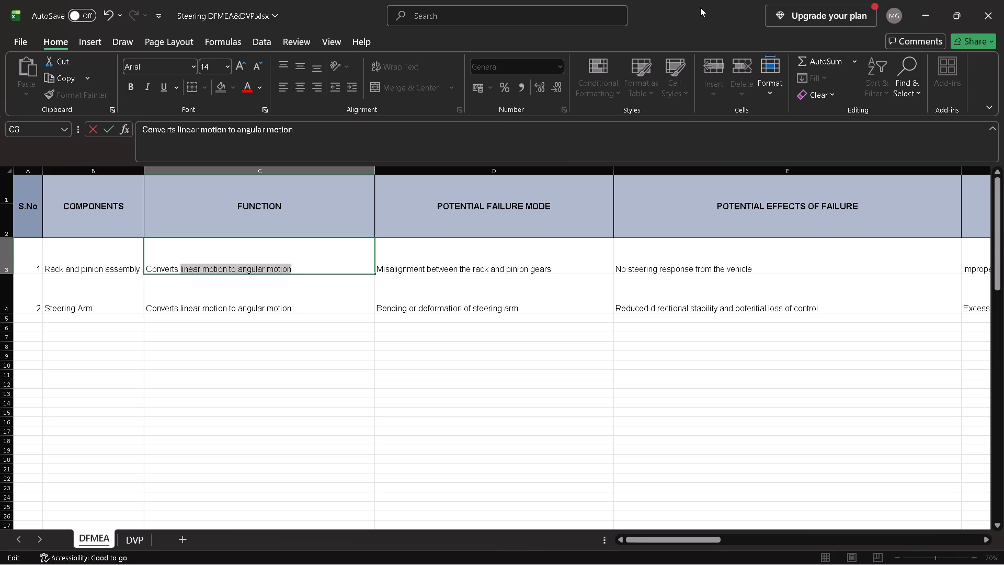
pyautogui.write('steeru')
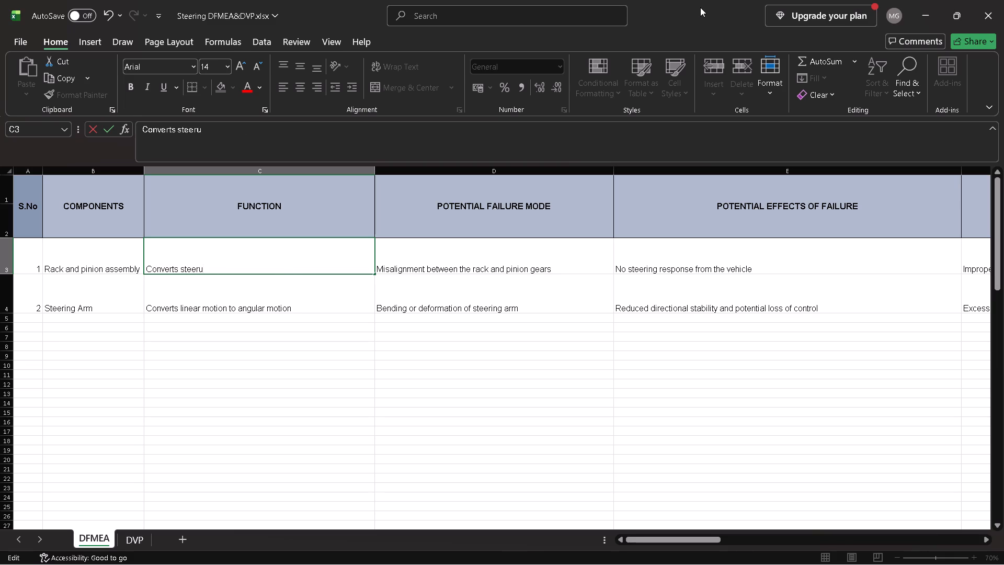
pyautogui.press('BackSpace')
pyautogui.press('BackSpace')
pyautogui.press('BackSpace')
pyautogui.press('BackSpace')
pyautogui.press('BackSpace')
pyautogui.press('BackSpace')
pyautogui.write('steerinh')
pyautogui.press('BackSpace')
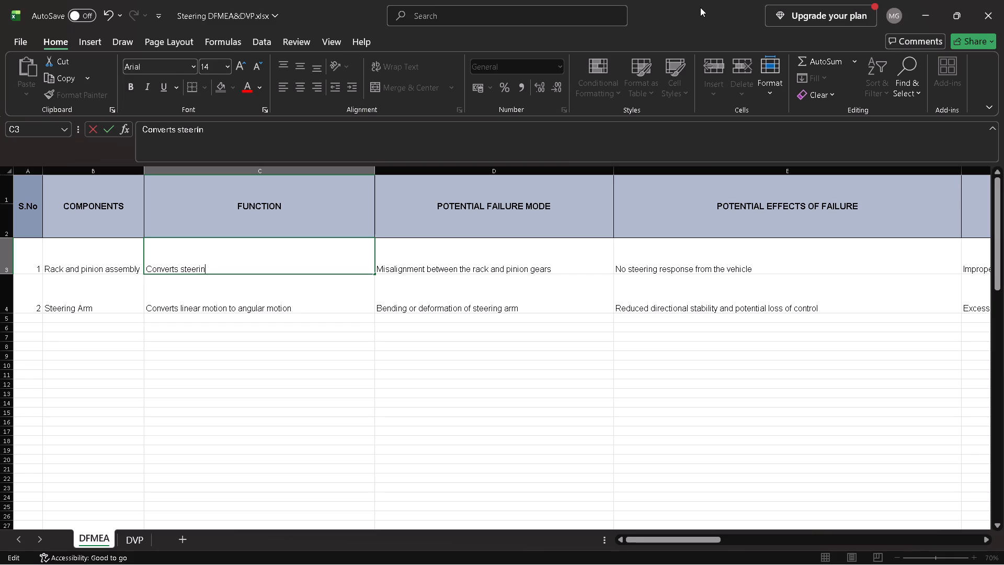
pyautogui.write('g whee')
pyautogui.write('l')
pyautogui.press('space')
pyautogui.write('rotation')
pyautogui.press('space')
pyautogui.write('into')
pyautogui.press('space')
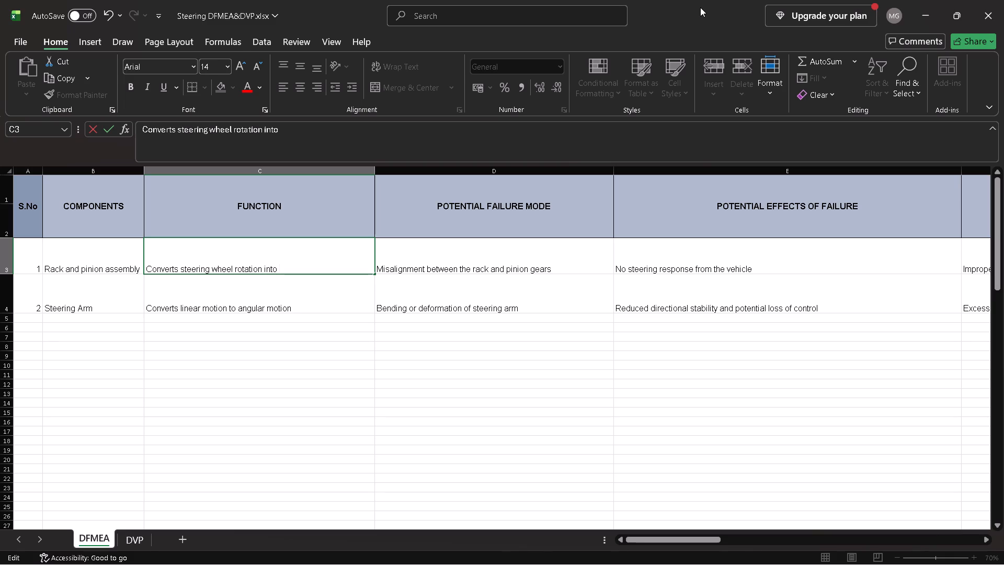
pyautogui.write('lin')
pyautogui.write('ear')
pyautogui.press('space')
pyautogui.write('rack movem')
pyautogui.write('ent')
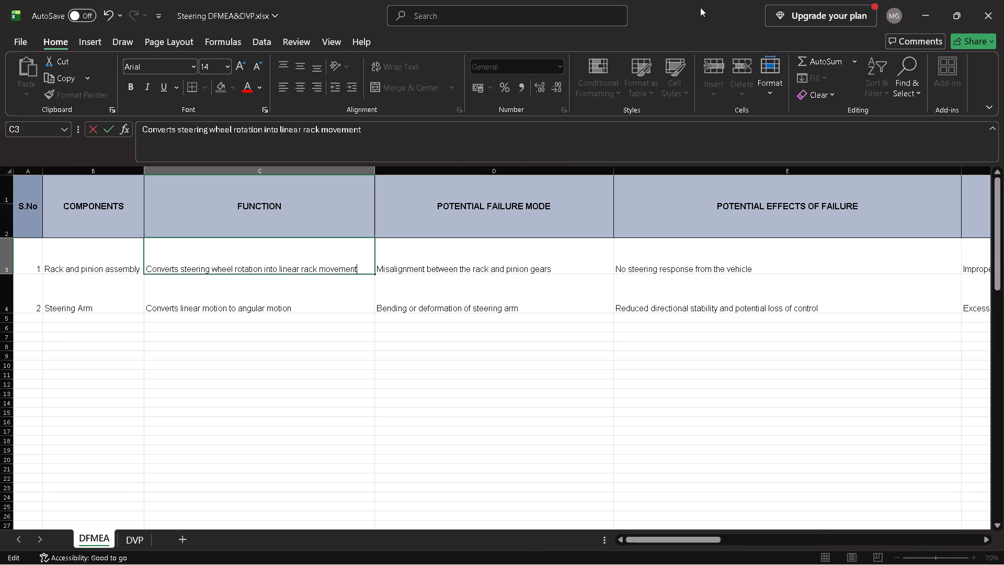
pyautogui.write(".'")
pyautogui.press('BackSpace')
pyautogui.press('Return')
pyautogui.press('Return')
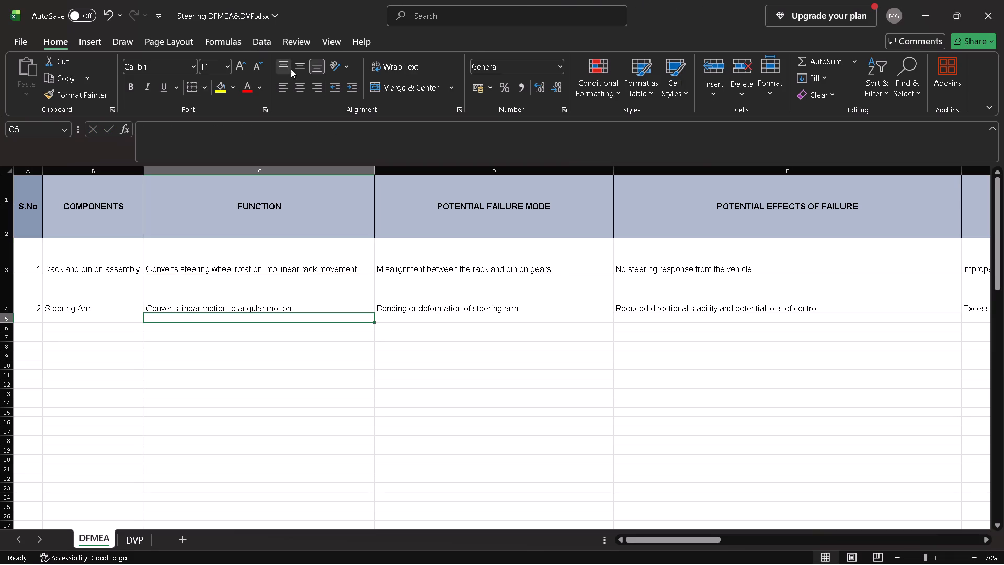
# Save the steering DFMEA workbook.
pyautogui.hotkey('ctrl', 's')
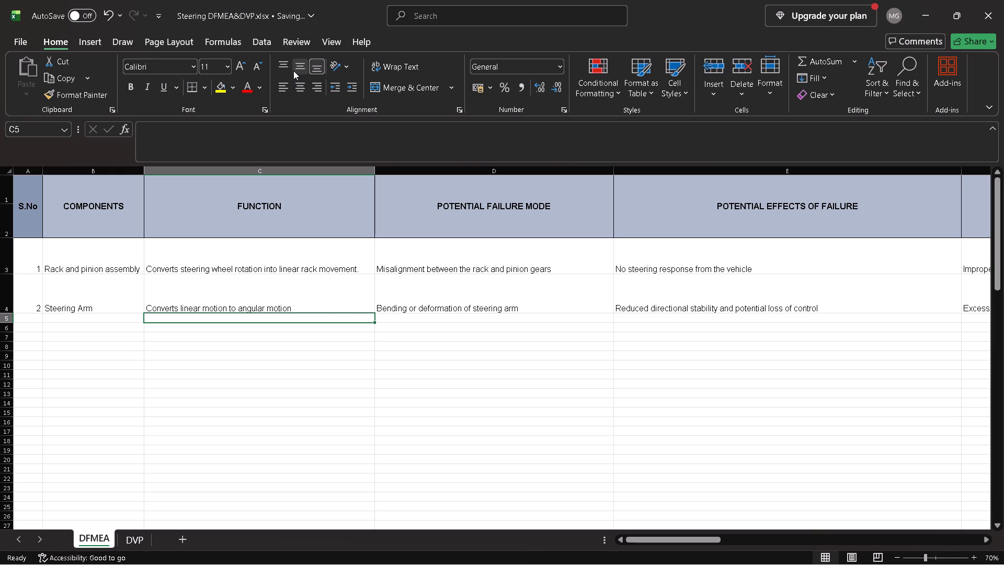
pyautogui.hotkey('ctrl', 's')
pyautogui.hotkey('ctrl', 's')
pyautogui.hotkey('ctrl', 's')
pyautogui.hotkey('ctrl', 's')
pyautogui.hotkey('ctrl', 's')
pyautogui.hotkey('ctrl', 's')
# Open the Get Excel Mobile App window from the workbook's sharing options.
pyautogui.click(967, 40)
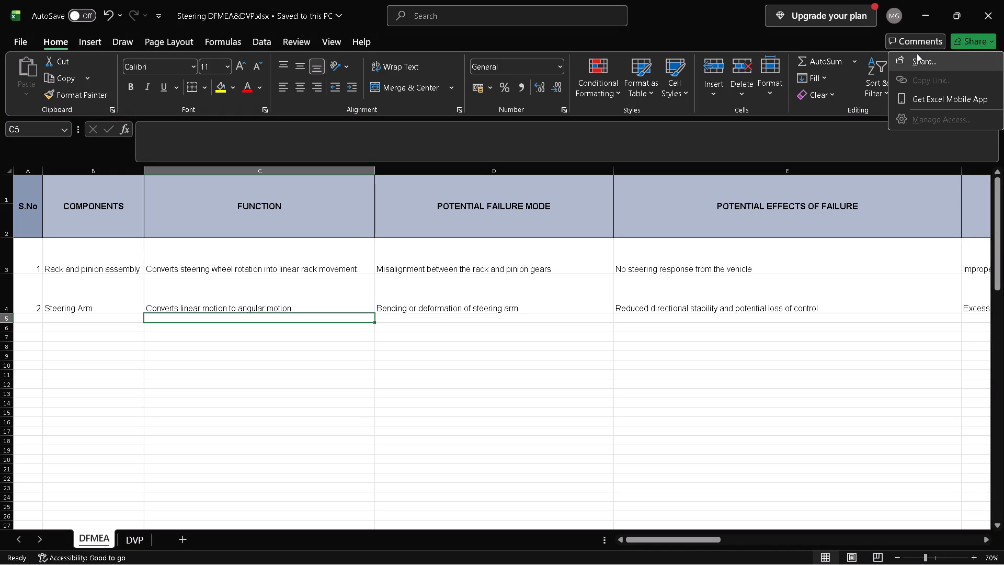
pyautogui.click(915, 97)
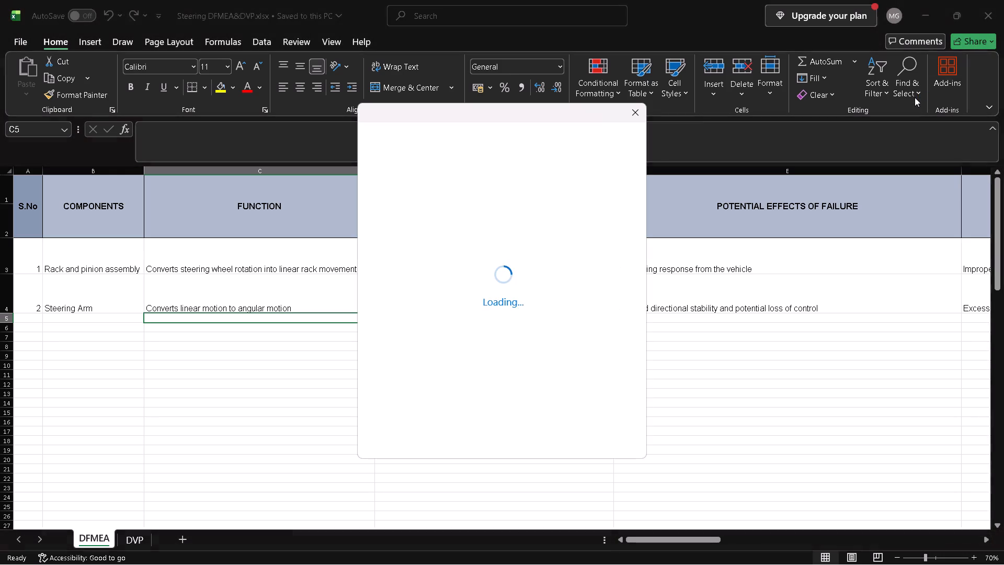
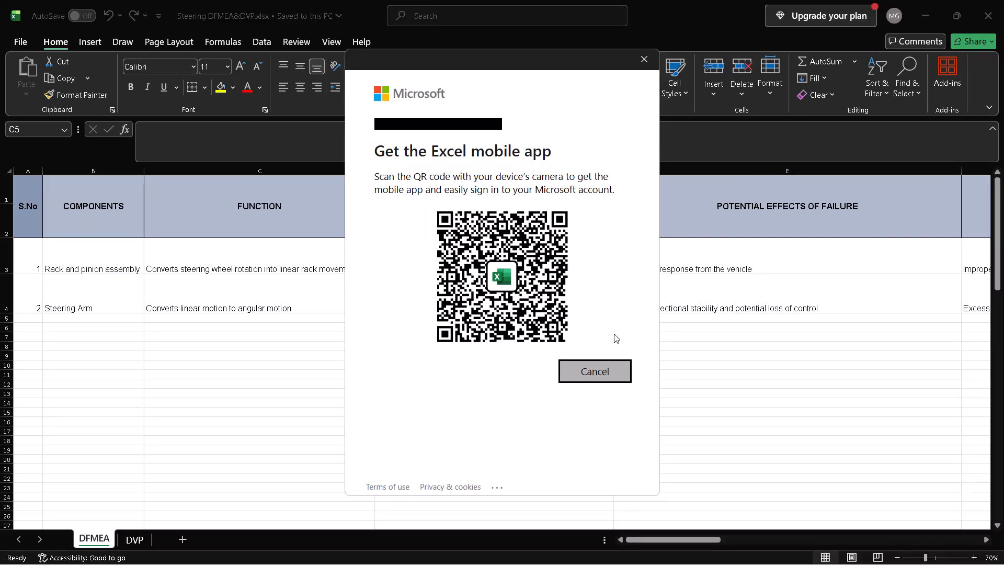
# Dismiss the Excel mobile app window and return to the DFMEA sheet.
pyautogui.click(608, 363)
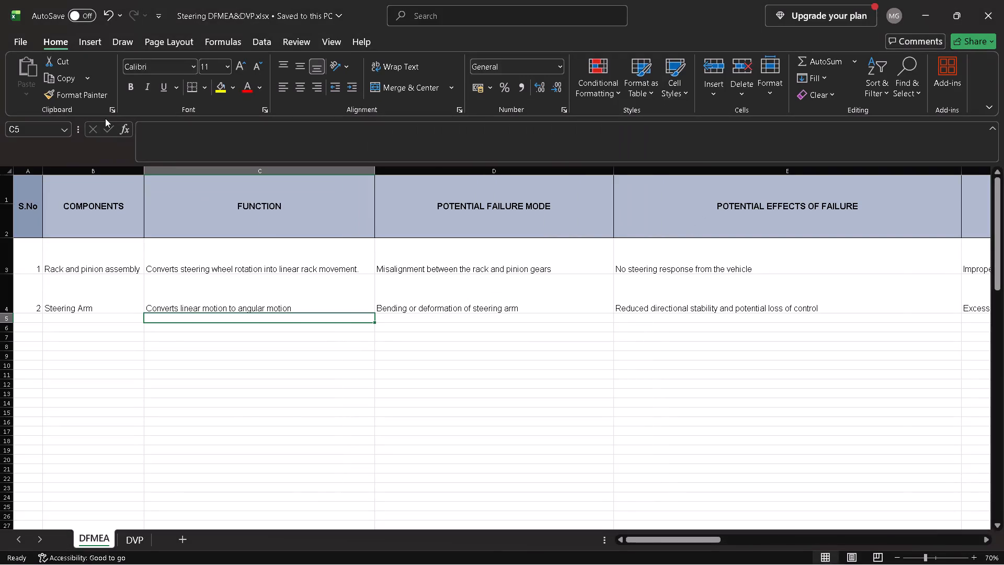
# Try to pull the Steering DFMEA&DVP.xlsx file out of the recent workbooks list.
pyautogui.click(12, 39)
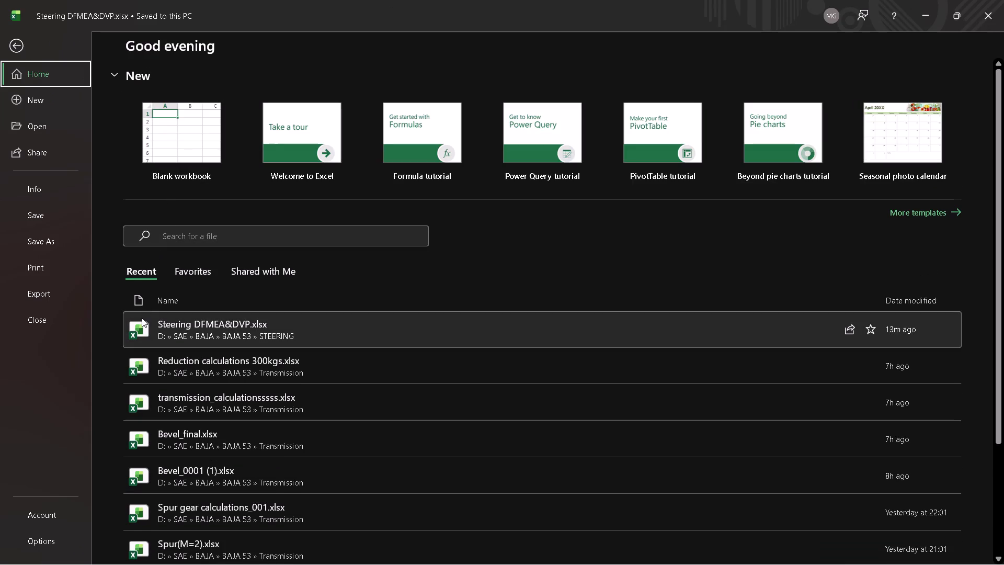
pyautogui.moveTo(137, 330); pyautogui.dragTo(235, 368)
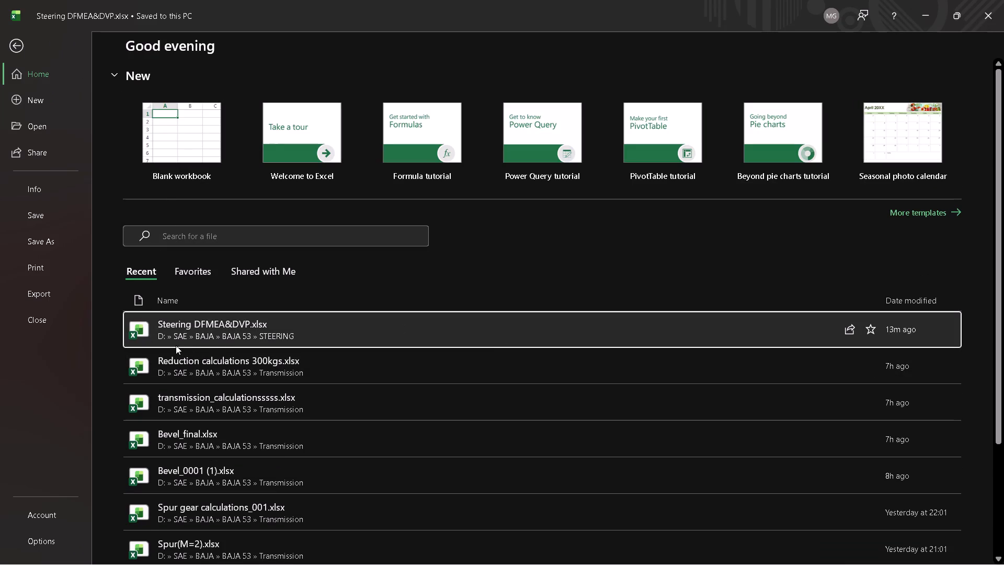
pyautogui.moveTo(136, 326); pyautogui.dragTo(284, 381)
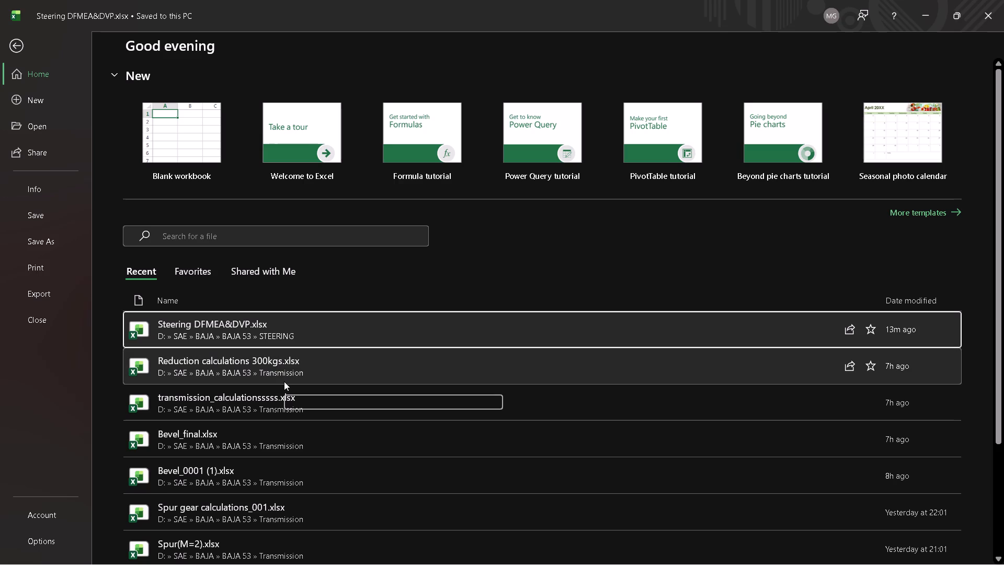
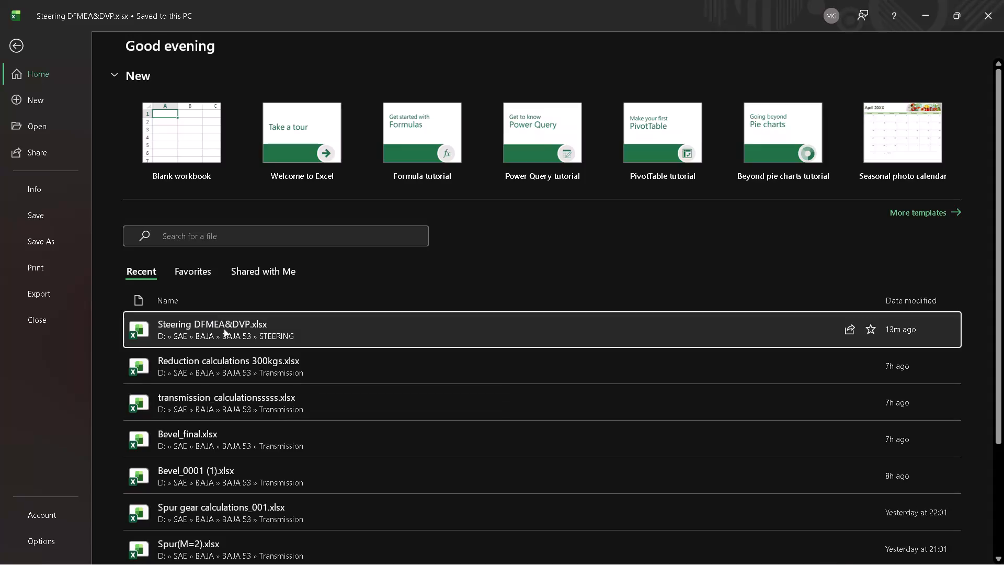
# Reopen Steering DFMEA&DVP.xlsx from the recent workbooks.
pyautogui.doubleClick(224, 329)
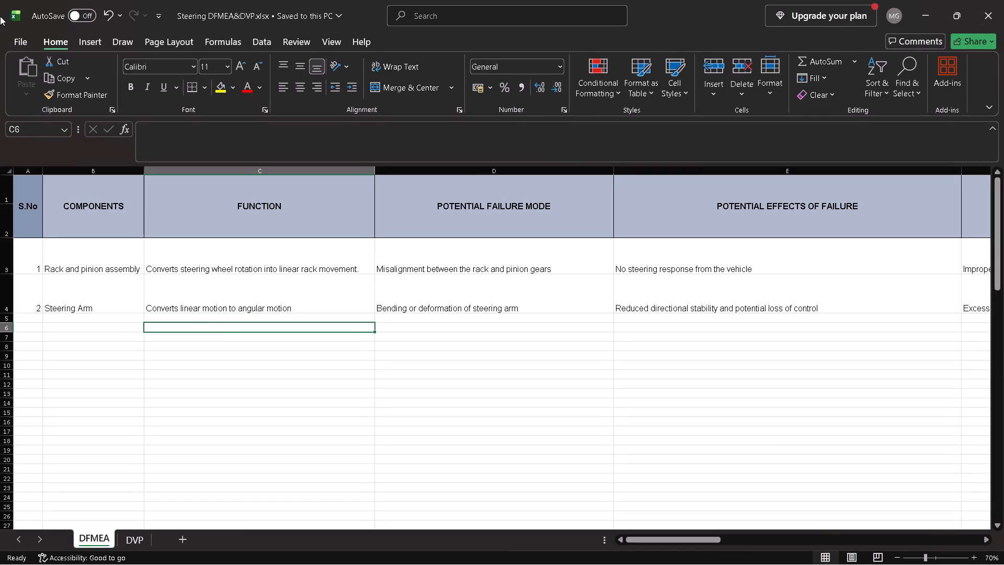
# Save a copy of the workbook in the STEERING folder under the name "Steering DFMEA&DVP.revised xlsx".
pyautogui.click(19, 40)
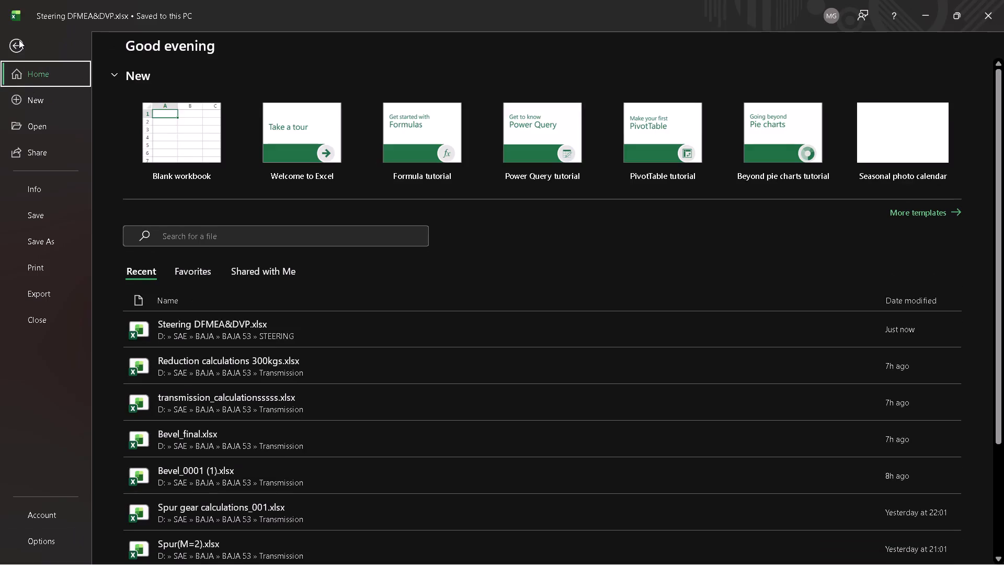
pyautogui.click(39, 243)
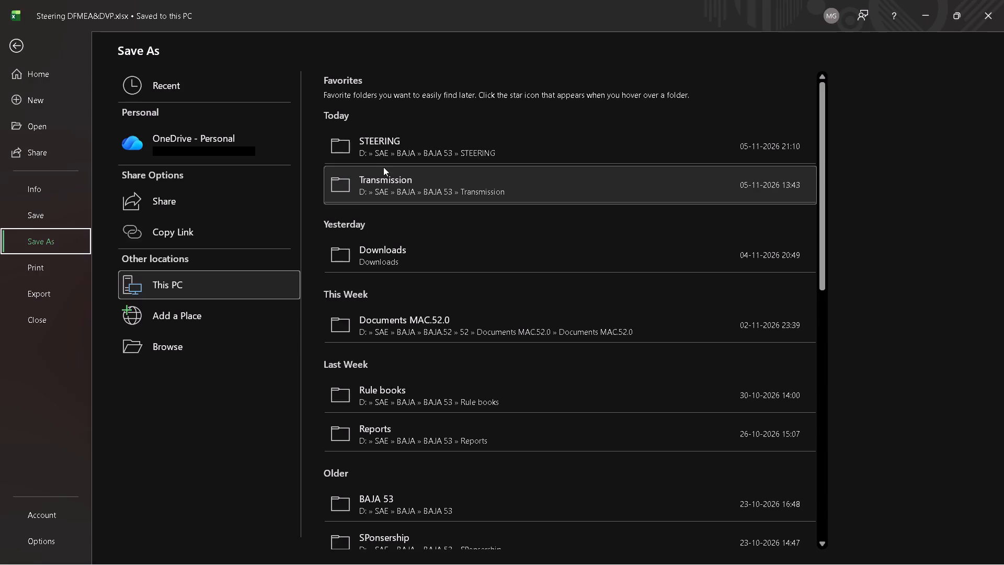
pyautogui.doubleClick(378, 154)
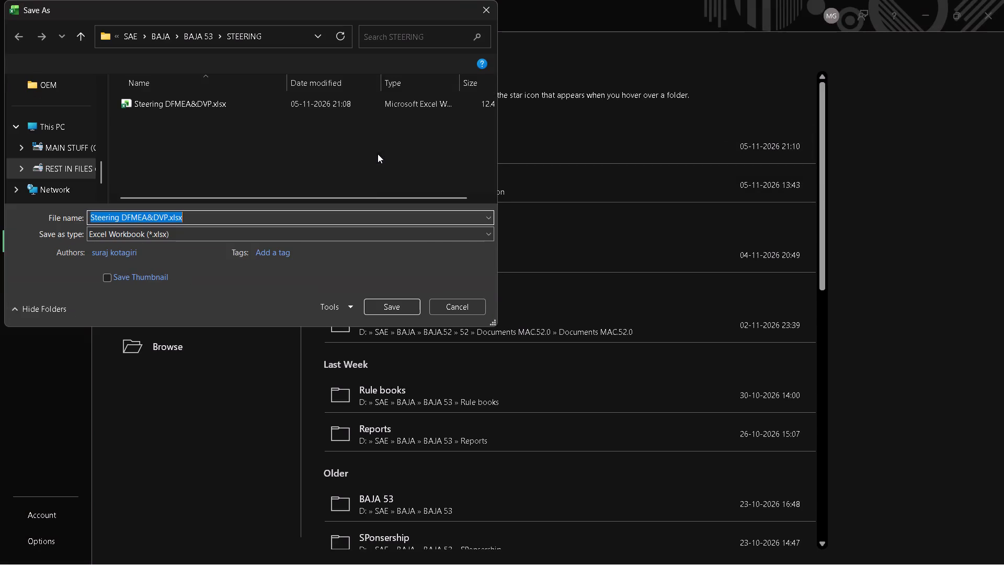
pyautogui.click(169, 218)
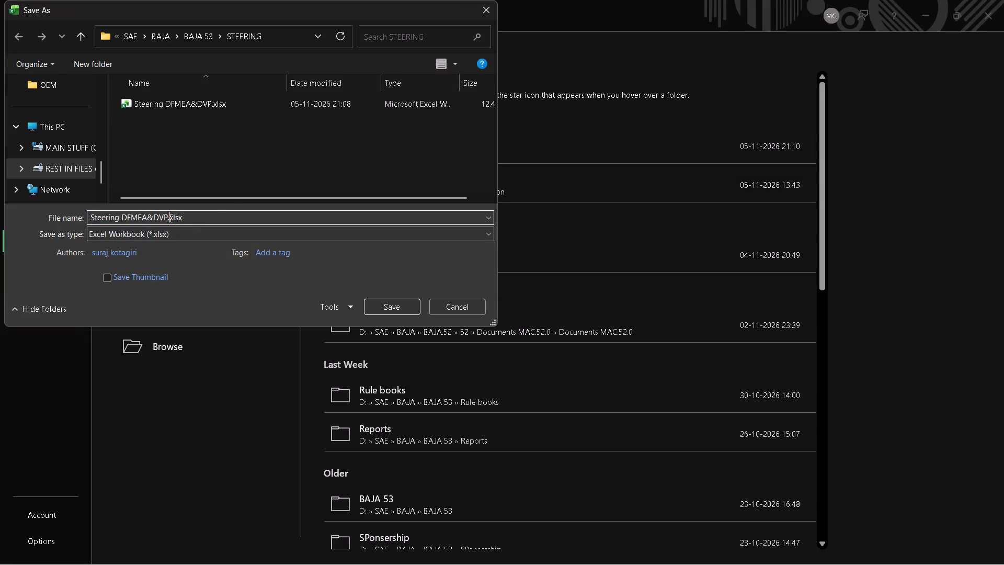
pyautogui.write('revised')
pyautogui.press('space')
pyautogui.press('Return')
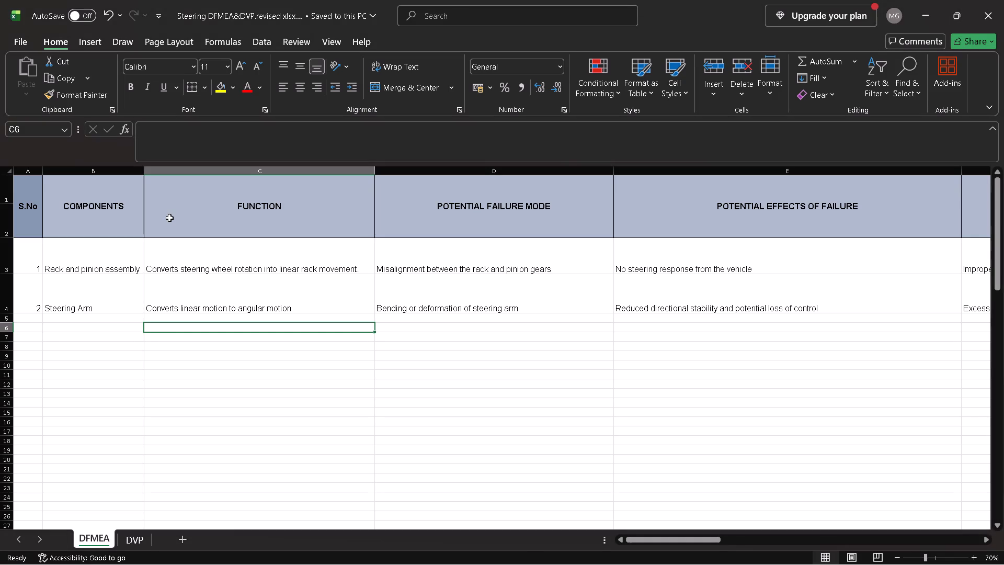